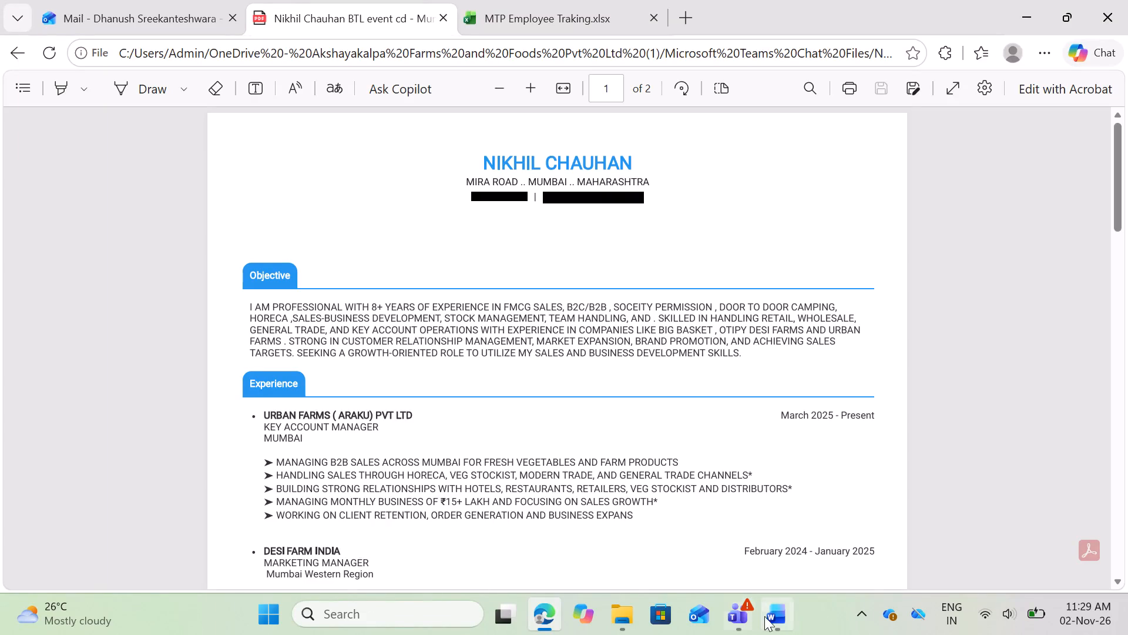
Switch to the interview panel feedback document in Word and set the candidate's Current CTC figure to 7 LPA.
left_click(784, 614)
scroll(624, 484, "down", 1)
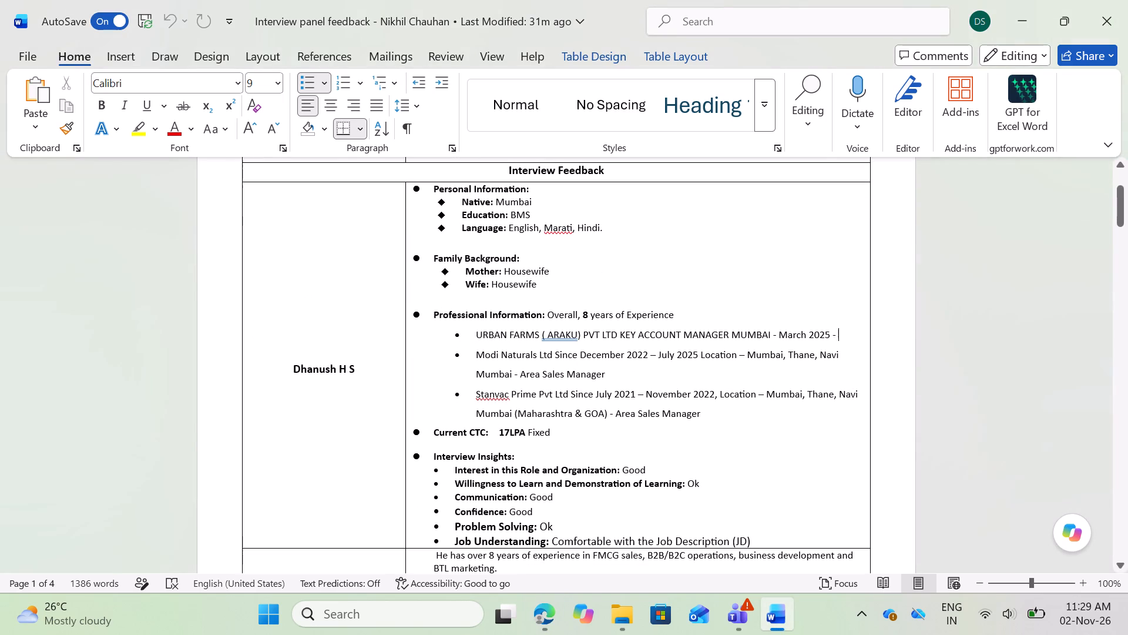
left_click(508, 432)
key("BackSpace")
key("BackSpace")
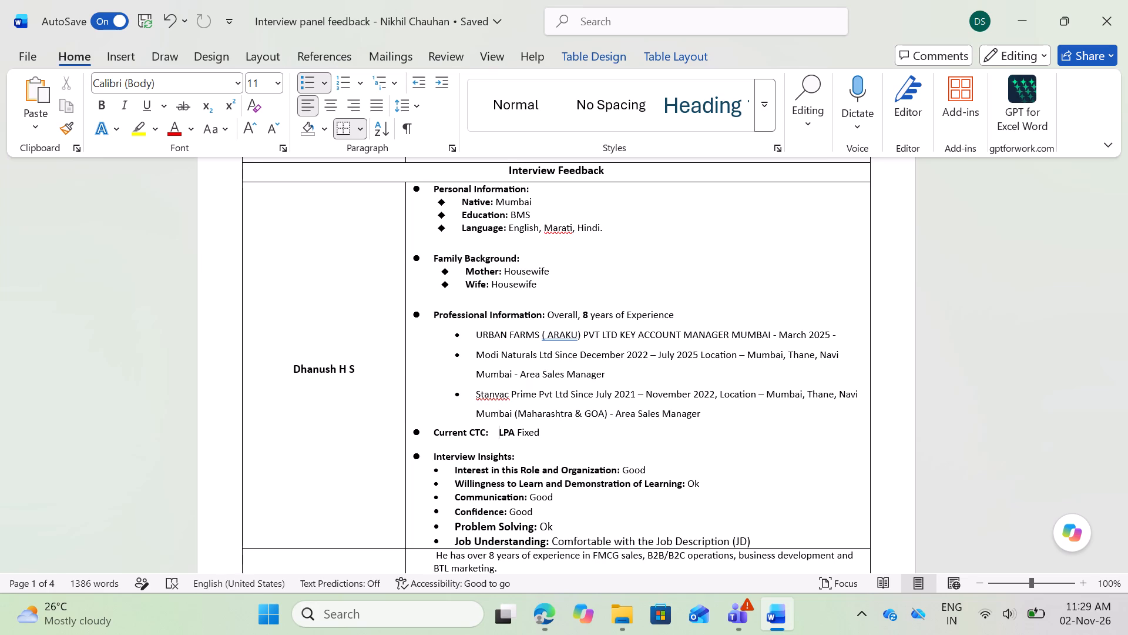
key("ctrl+Right")
key("Left")
key("Left")
key("Left")
key("Left")
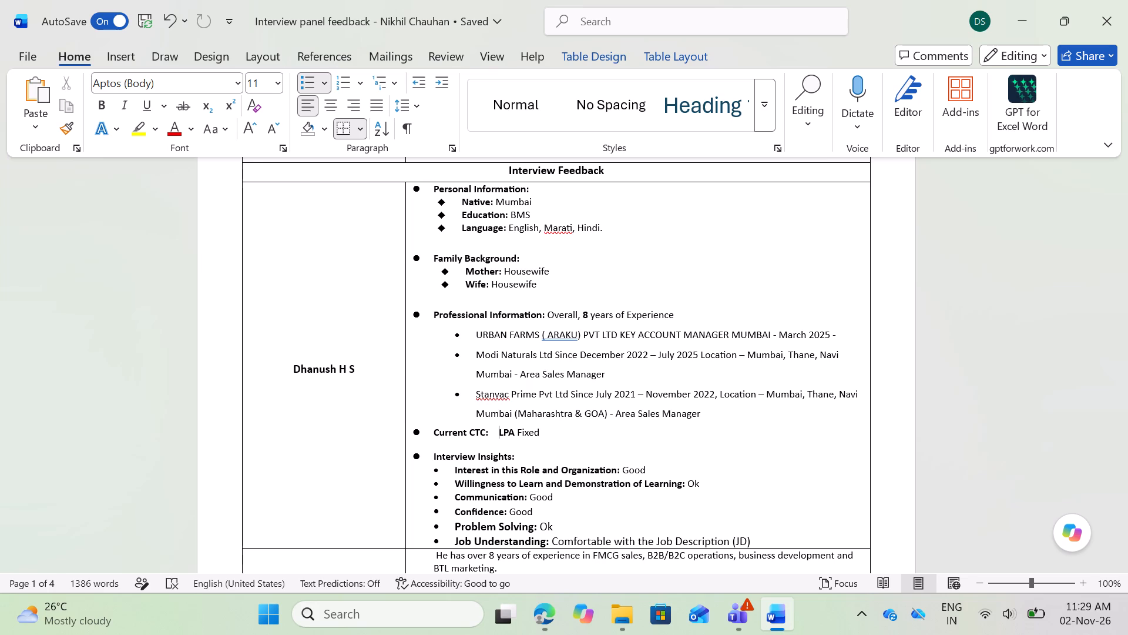
key("7")
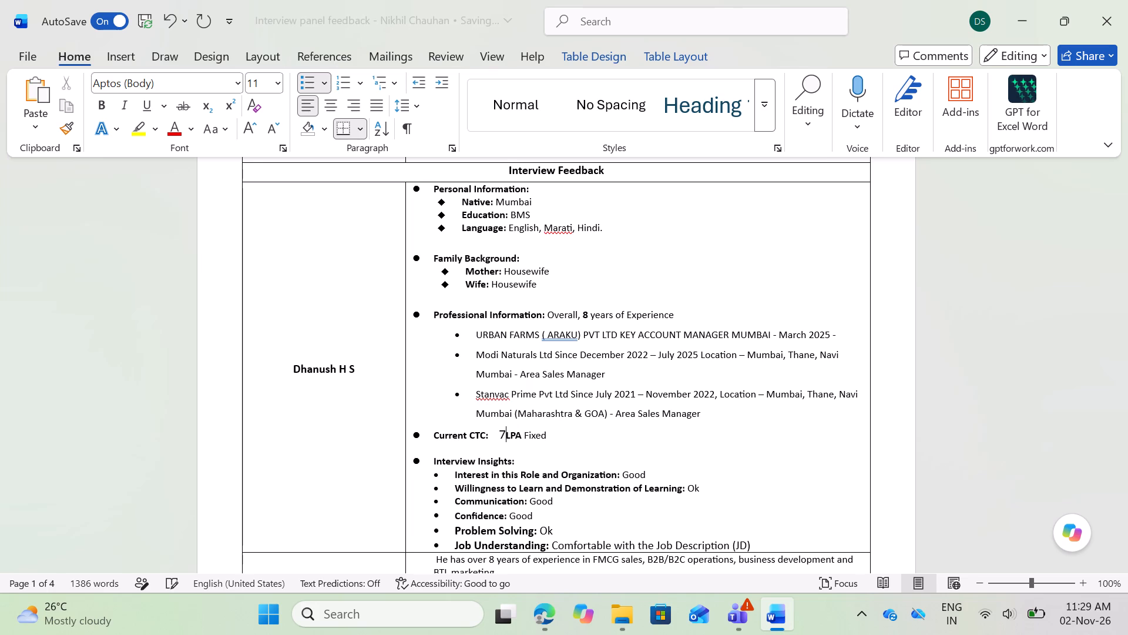
Copy the bold formatting of "LPA" onto the 7 in the Current CTC line with Format Painter.
double_click(516, 436)
left_click(603, 456)
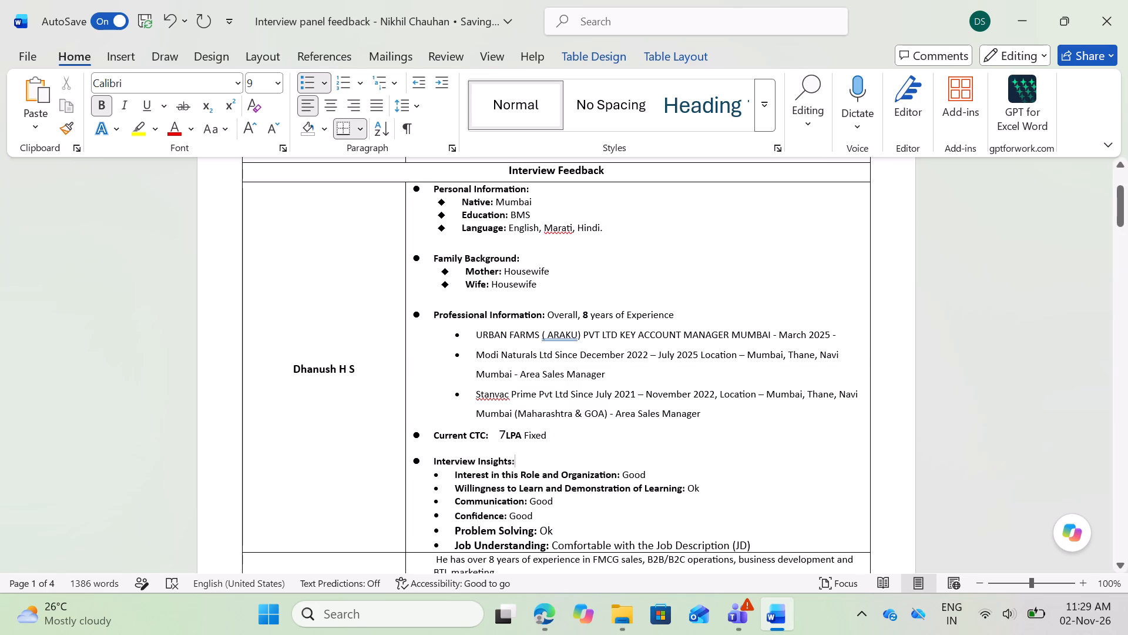
left_click_drag(521, 435, 509, 435)
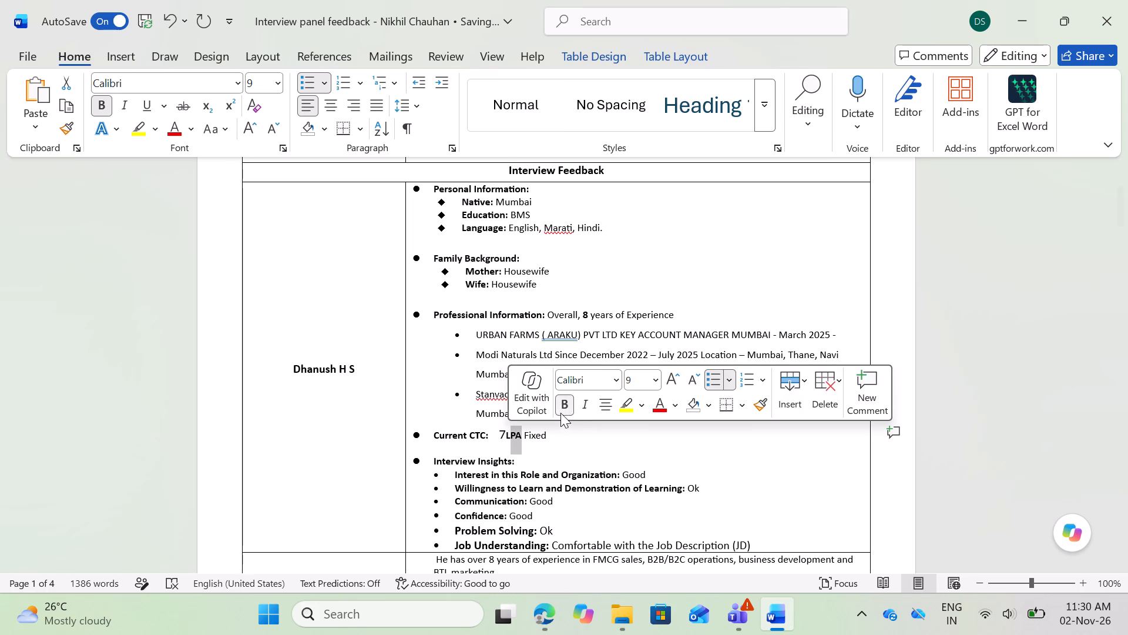
left_click(71, 133)
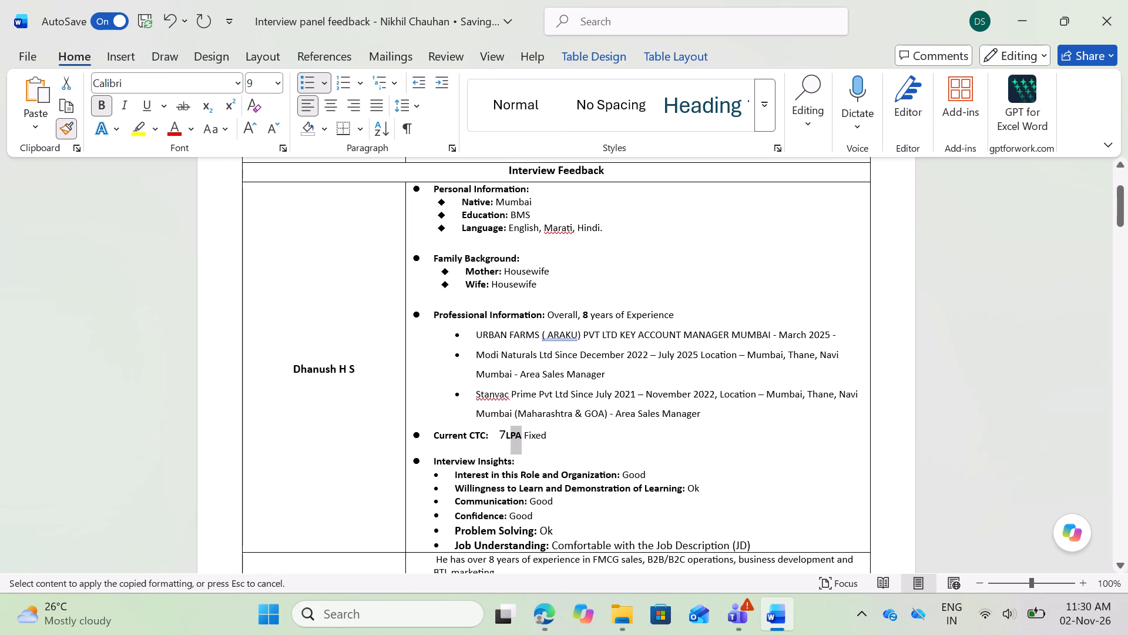
left_click(501, 435)
left_click(559, 432)
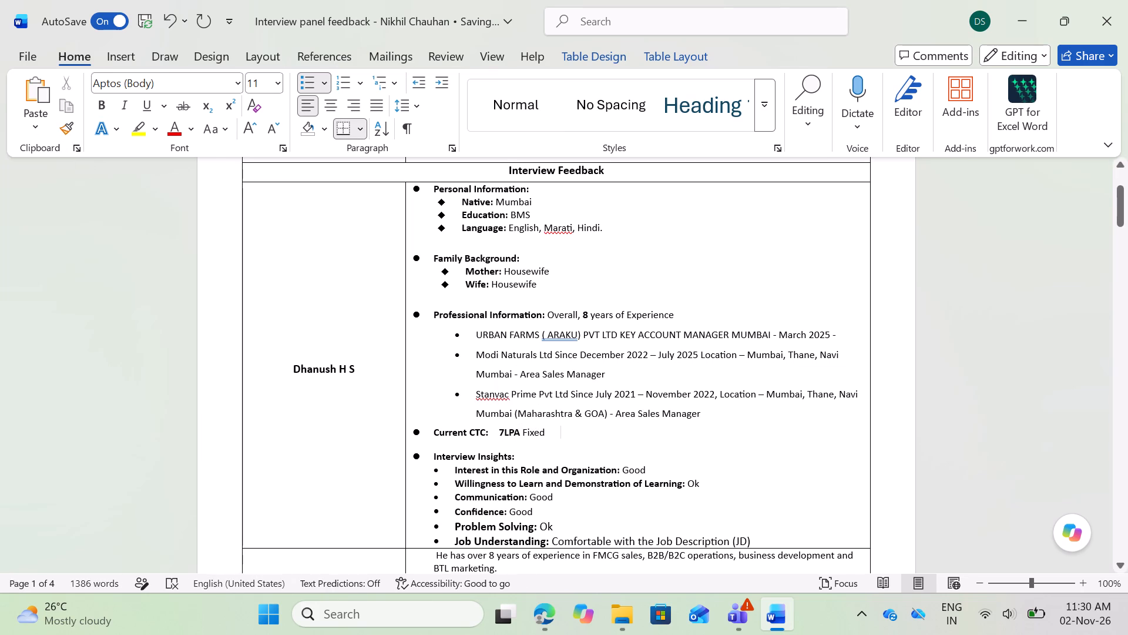
Complete the Urban Farms (Araku) entry under Professional Information with the end date May 2026.
left_click(841, 335)
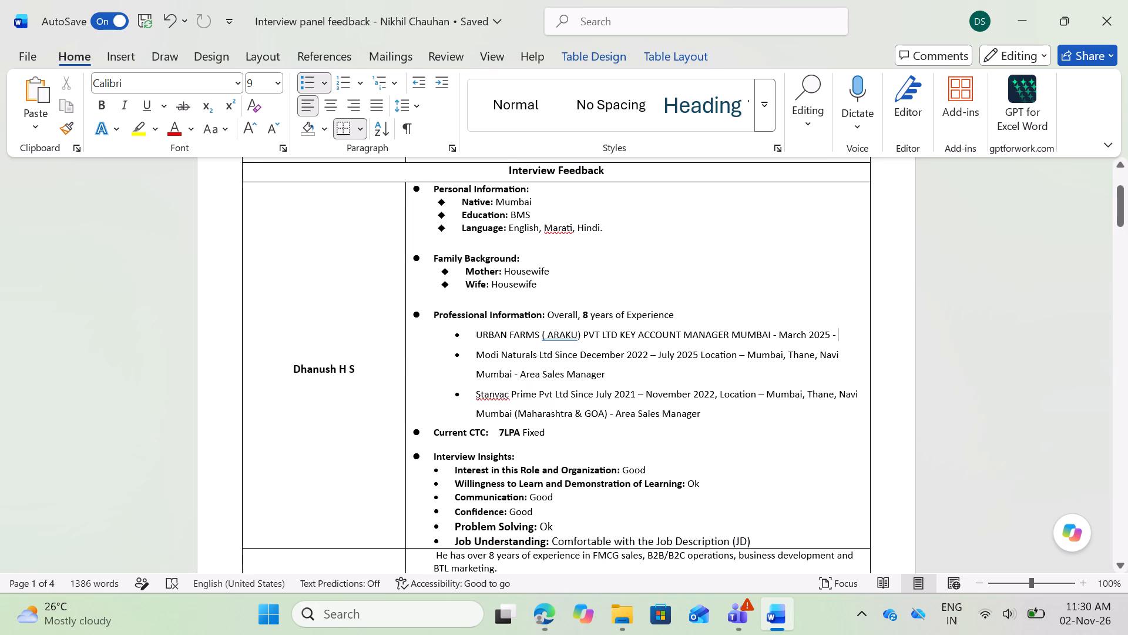
type("Ma")
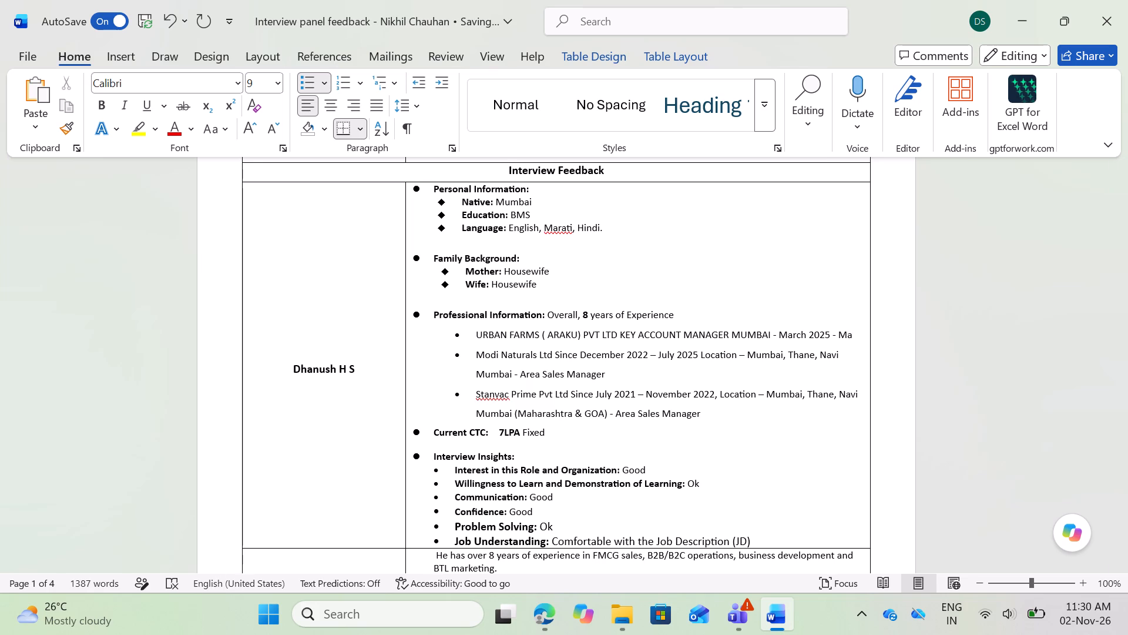
type("y")
key("space")
type("202")
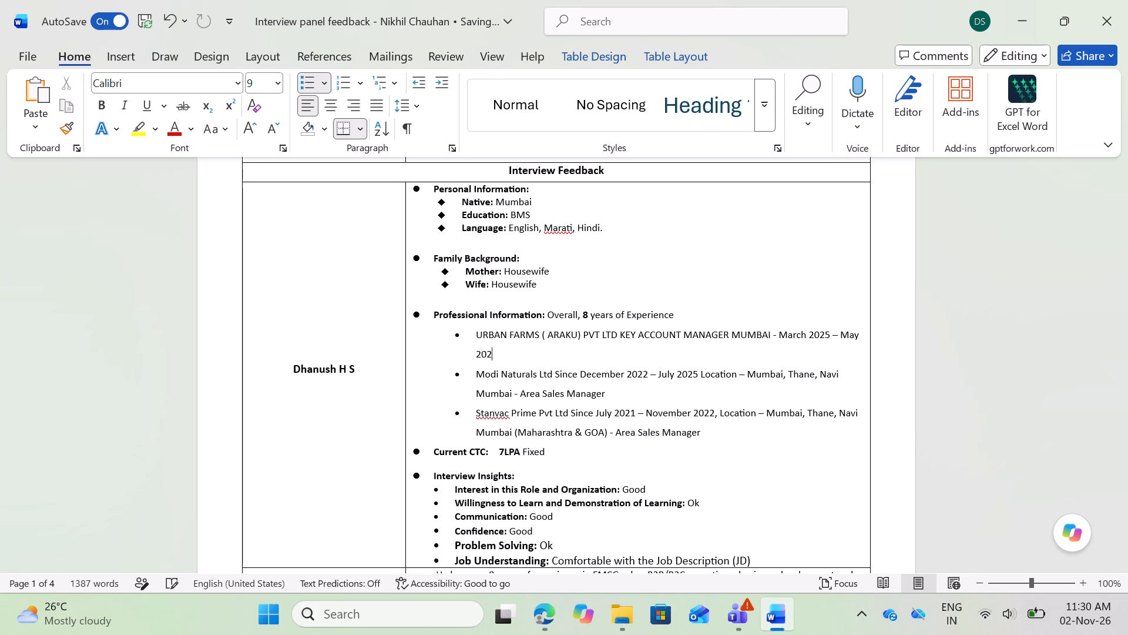
key("6")
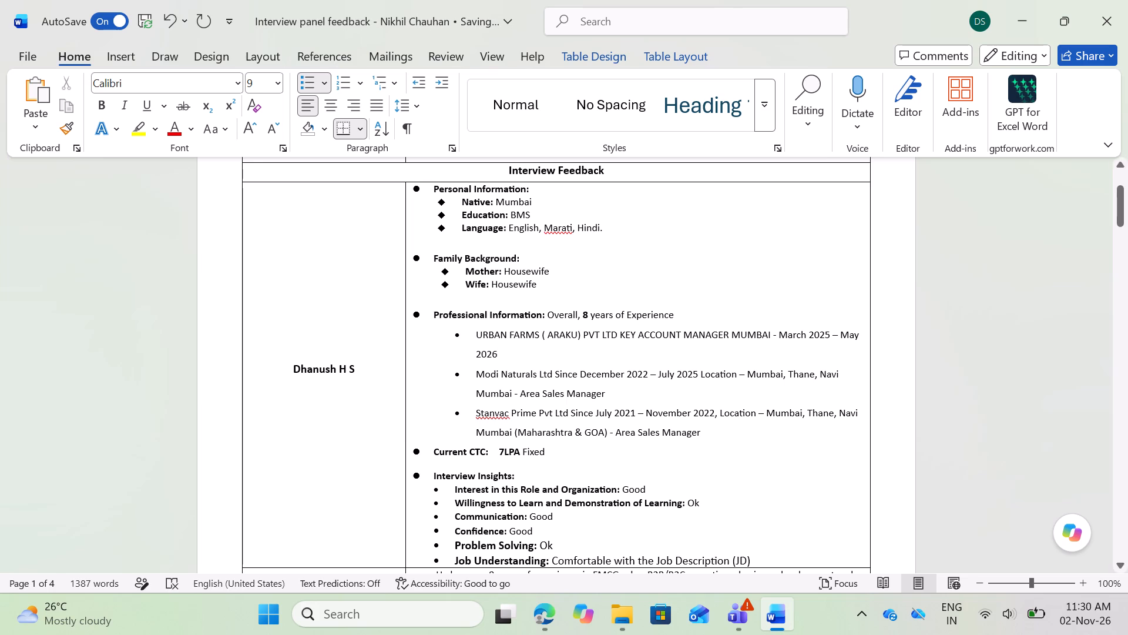
Replace the Modi Naturals bullet with "DESI FARM INDIA MARKETING MANAGER Mumbai Western Region" copied from the résumé PDF in Edge, keeping the Stanvac entry as its own bullet.
left_click_drag(609, 393, 476, 375)
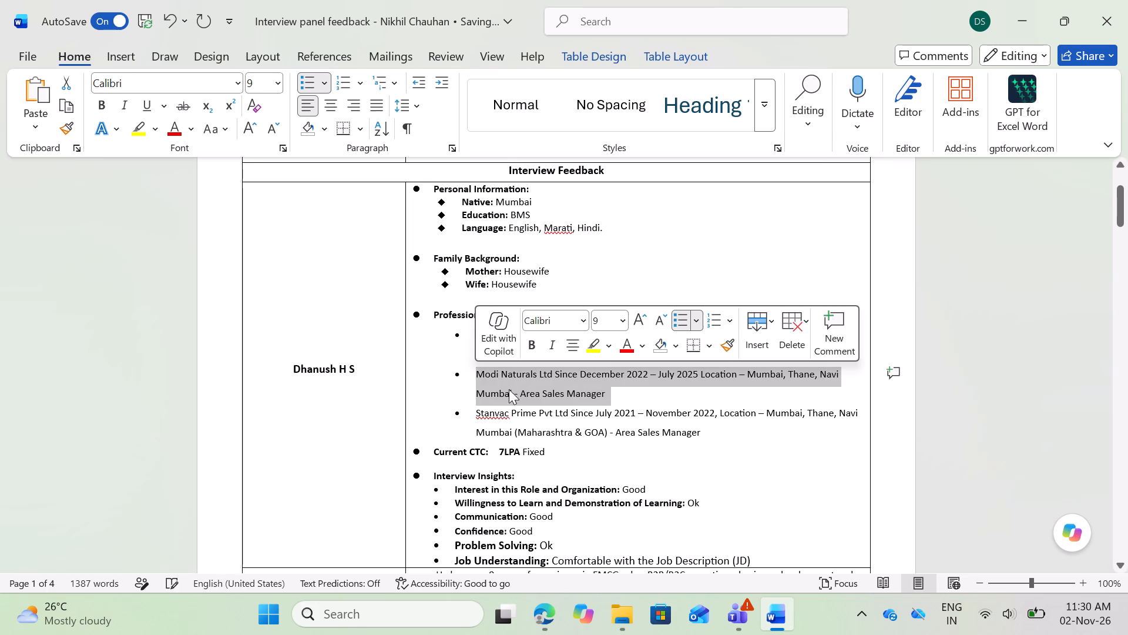
key("alt+Tab")
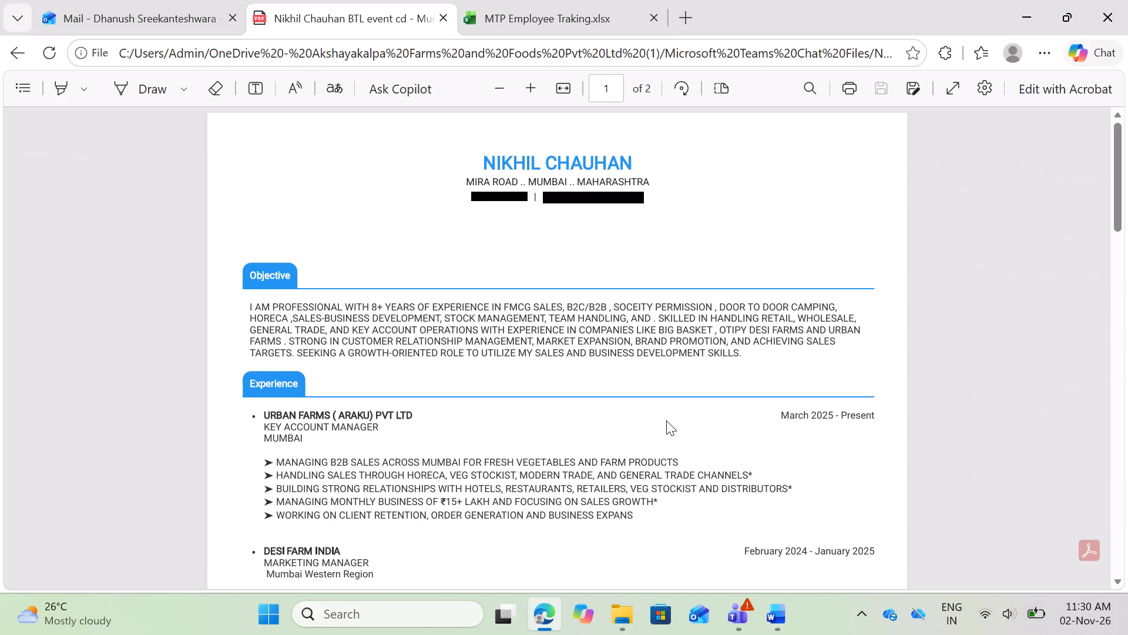
scroll(565, 427, "down", 3)
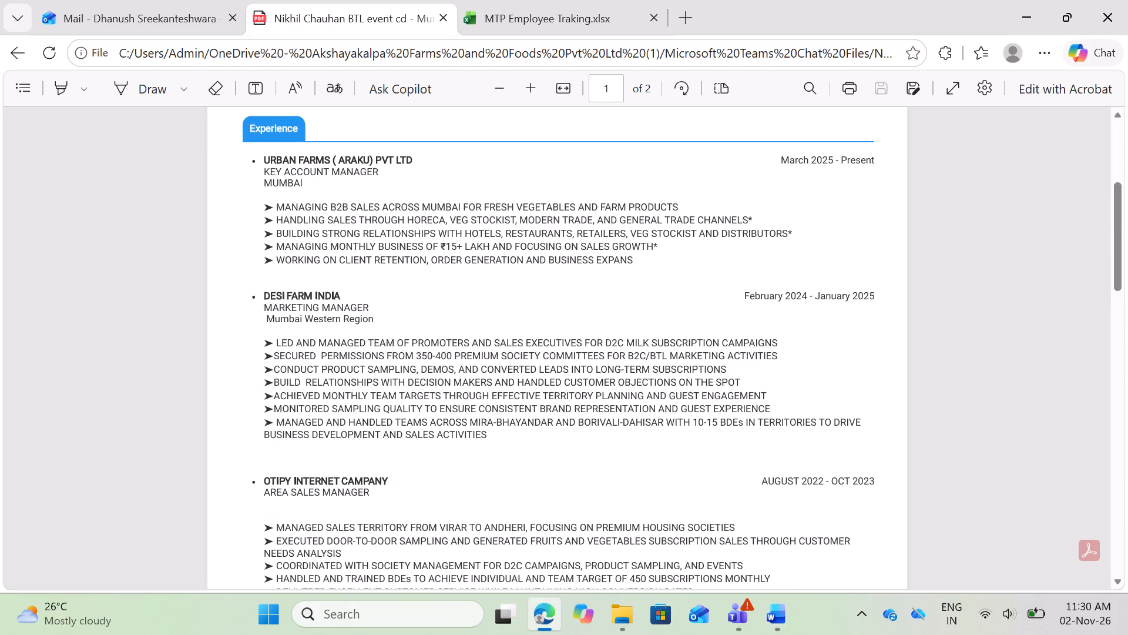
left_click_drag(266, 283, 372, 301)
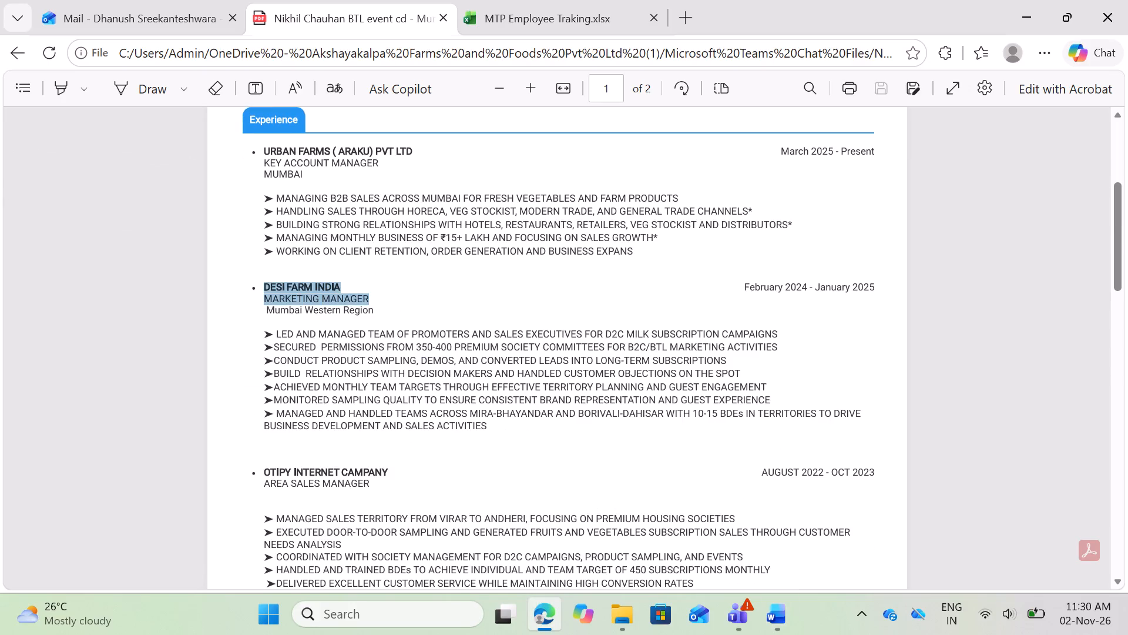
left_click_drag(372, 301, 374, 305)
key("ctrl+c")
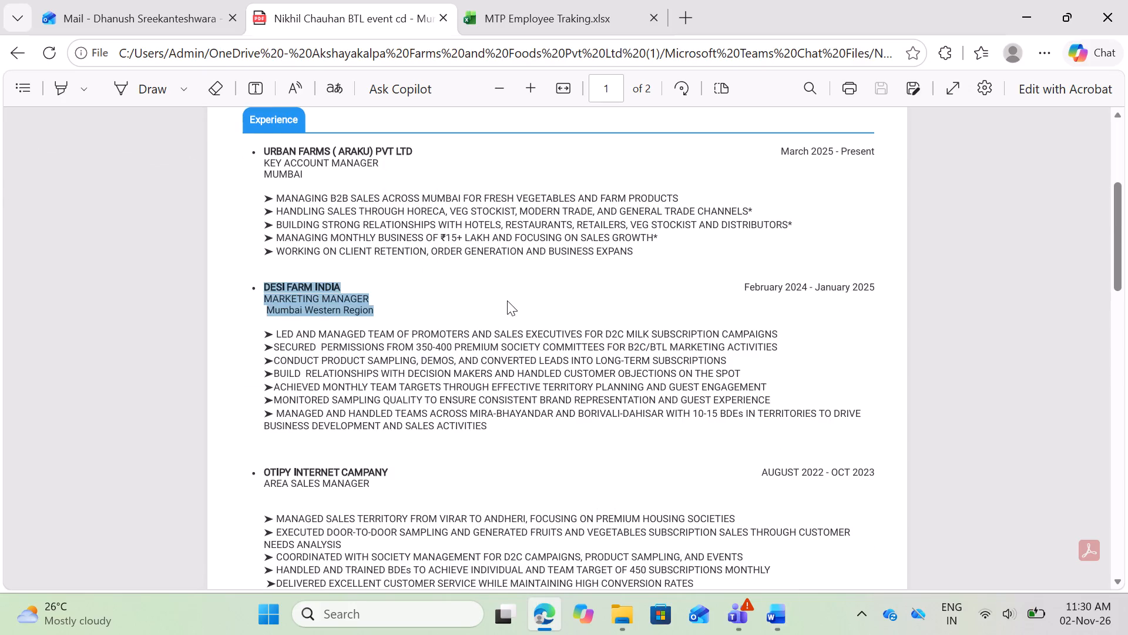
key("alt+Tab")
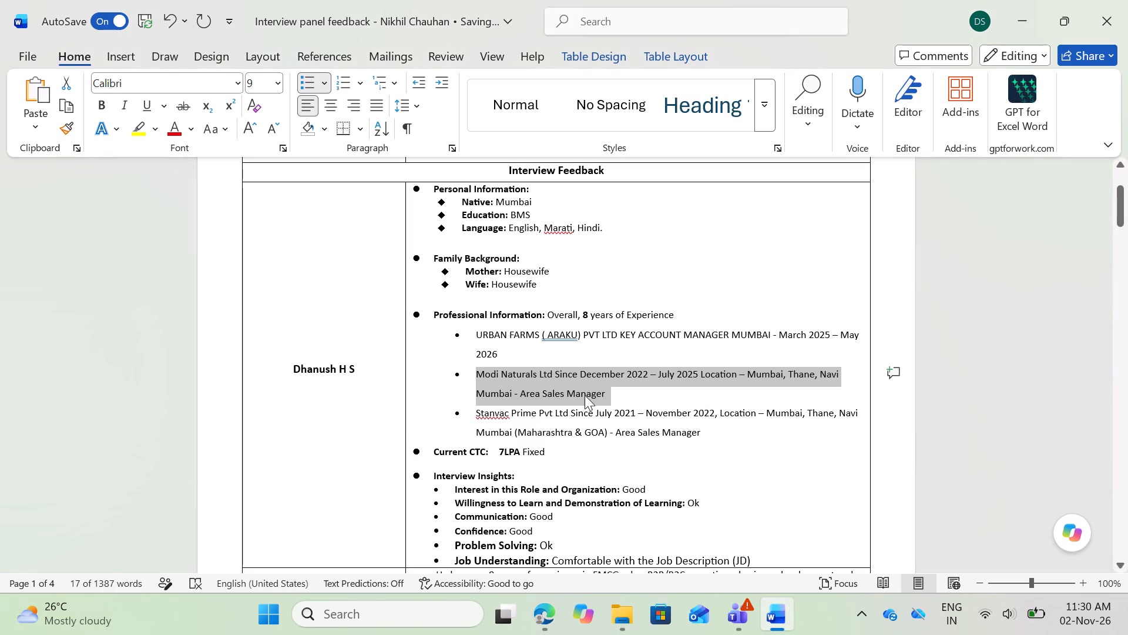
key("ctrl+v")
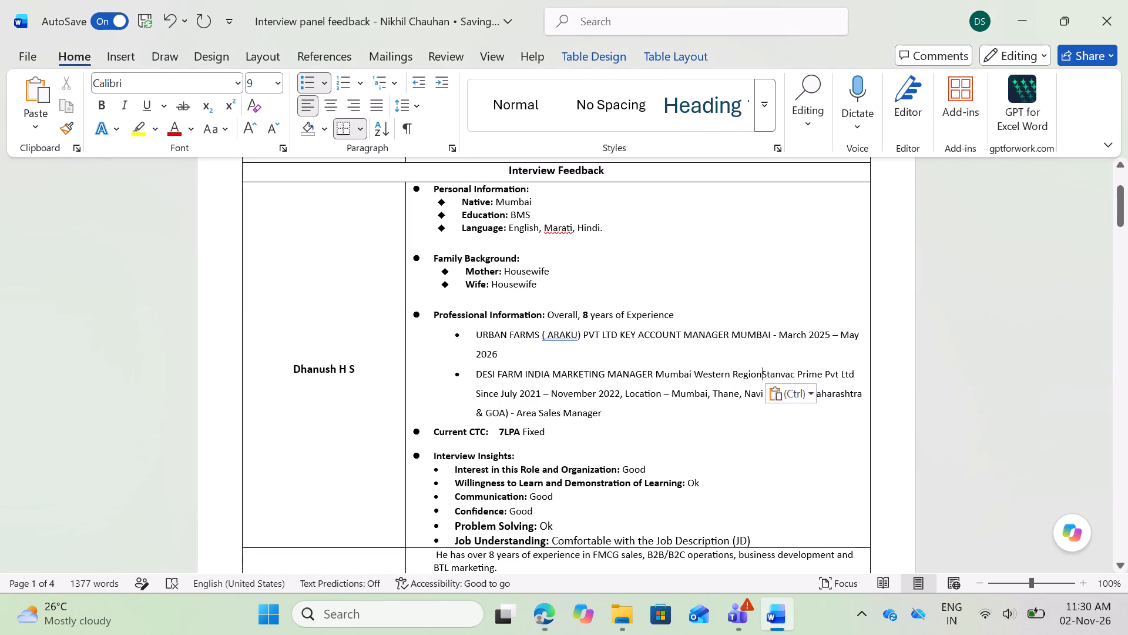
key("Return")
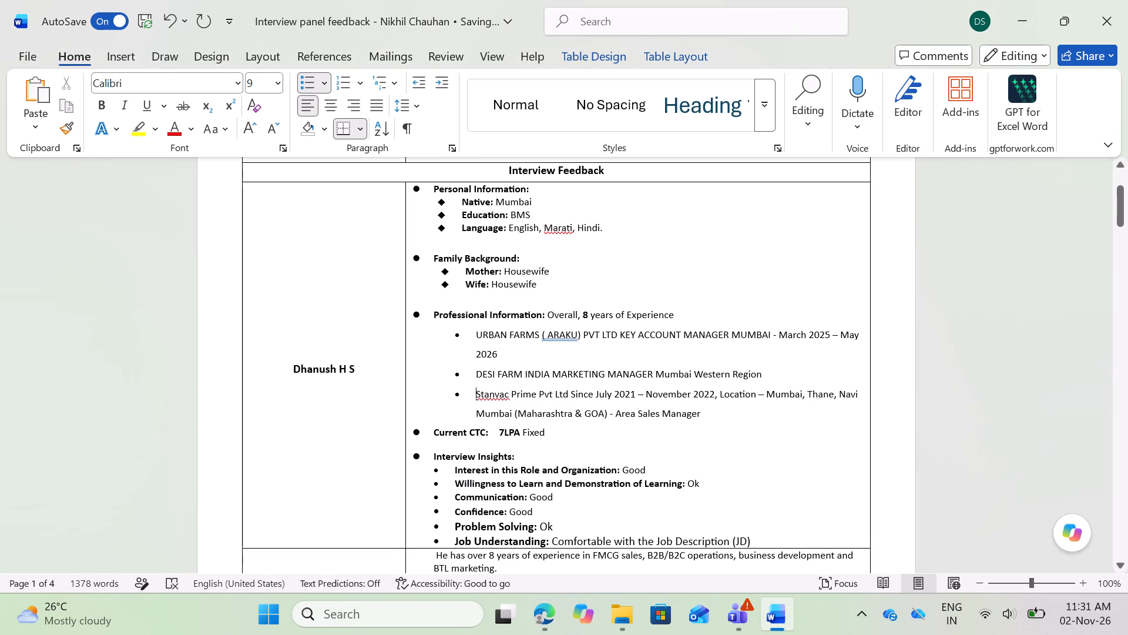
Append a dash and the dates "February 2024 - January 2025" from the résumé to the Desi Farm India bullet.
left_click(795, 377)
key("space")
type("-")
key("space")
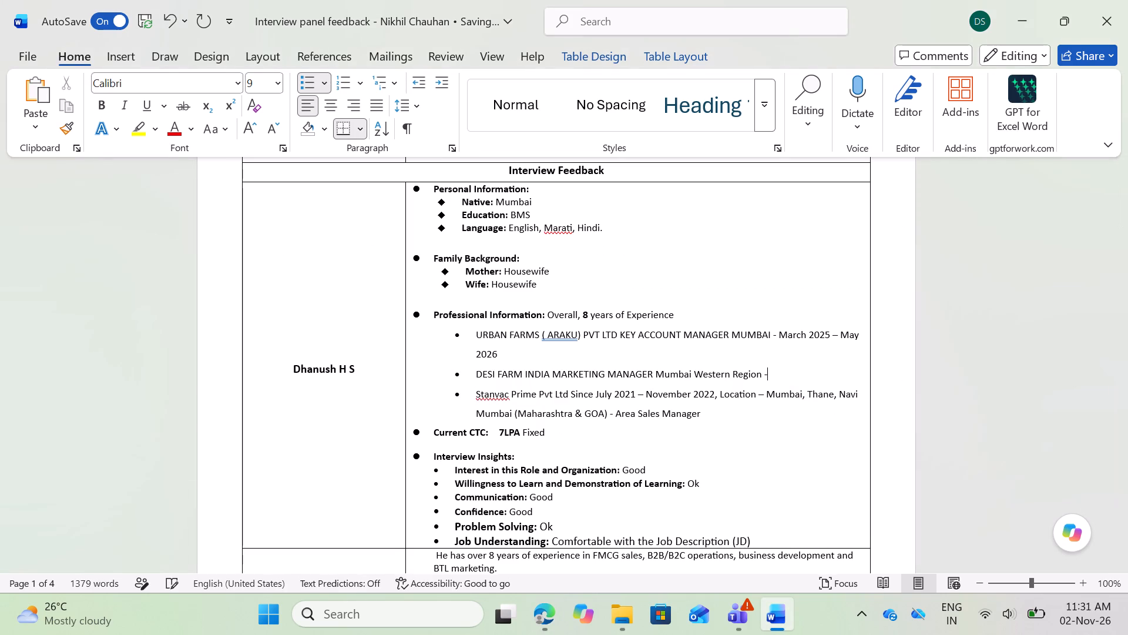
key("alt+Tab")
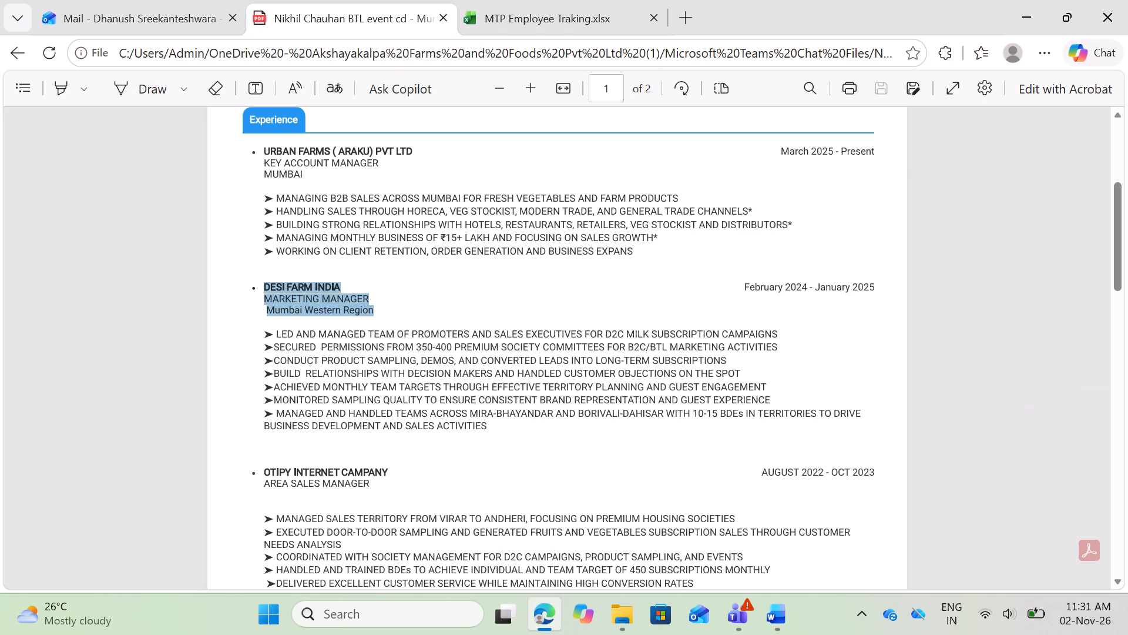
left_click_drag(743, 285, 881, 278)
key("ctrl+c")
key("alt+Tab")
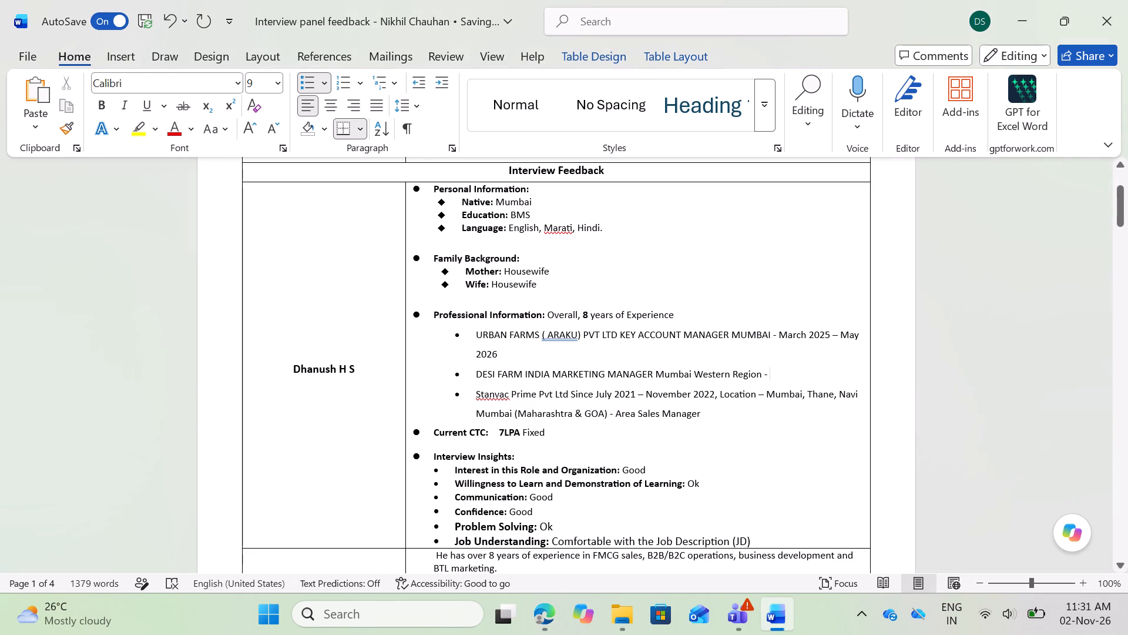
key("ctrl+v")
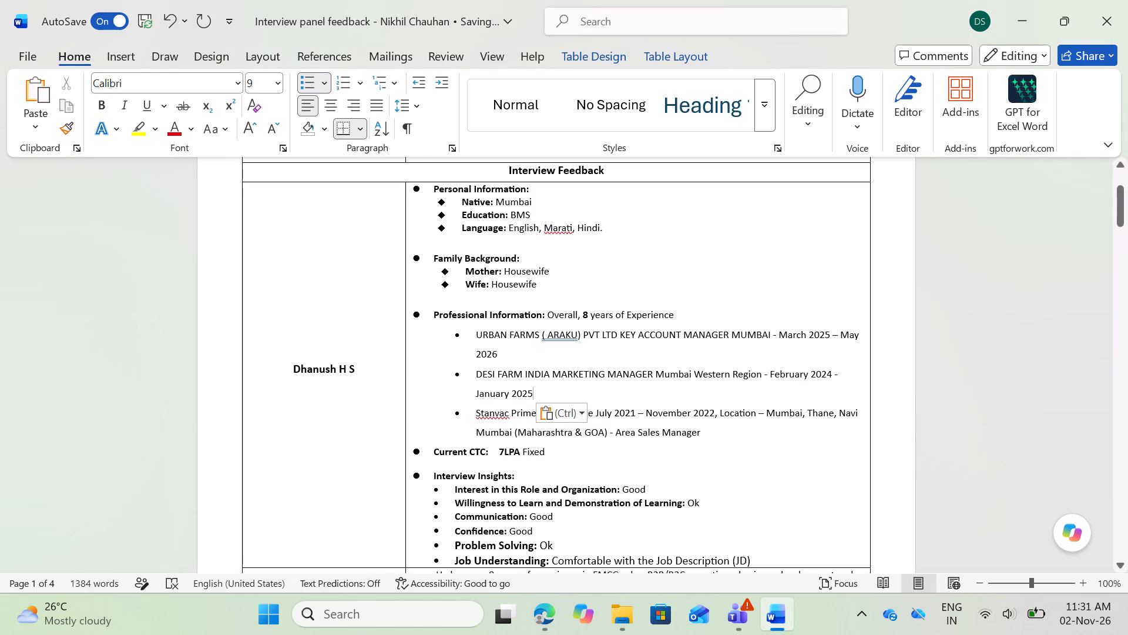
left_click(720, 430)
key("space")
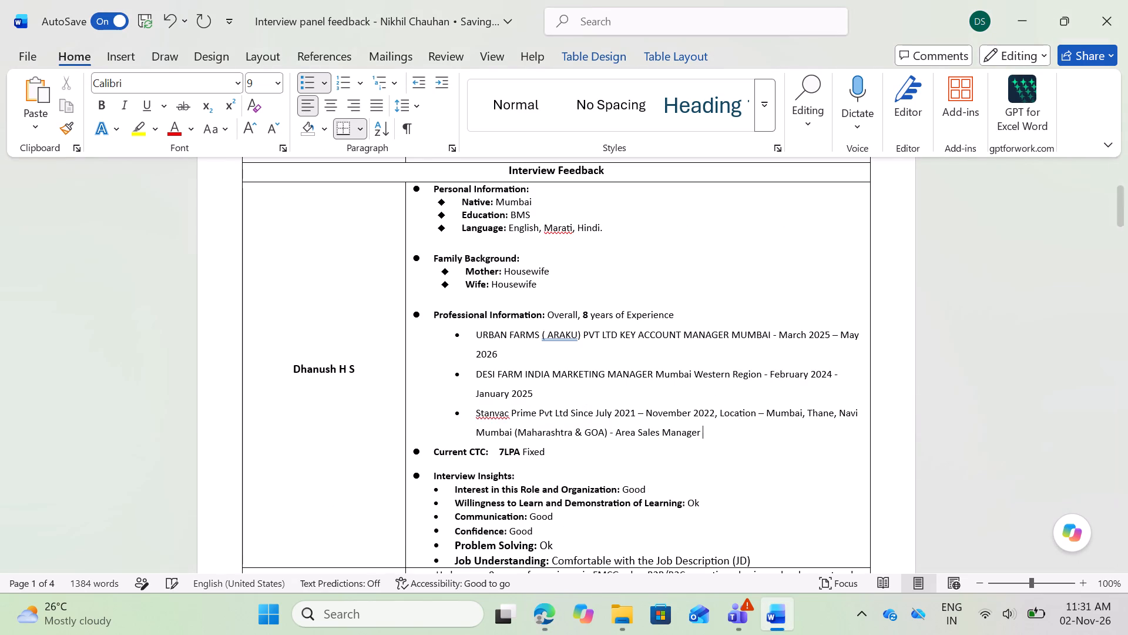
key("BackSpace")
Copy "OTIPY INTERNET CAMPANY AREA SALES MANAGER" from the Experience section of the résumé PDF in Edge.
key("alt+Tab")
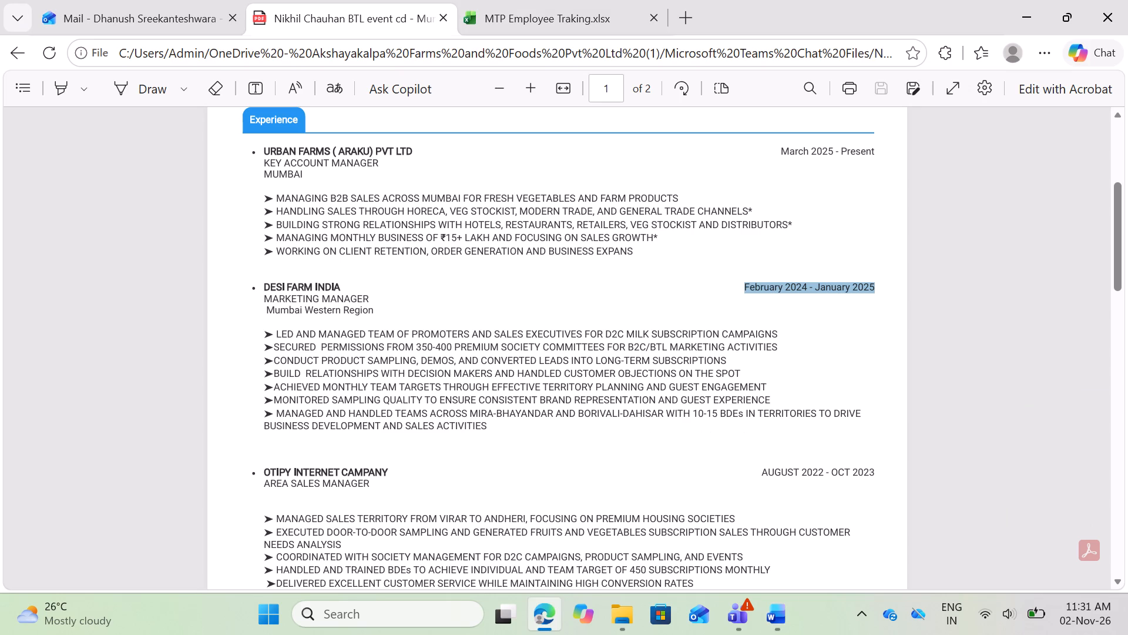
scroll(544, 406, "down", 1)
scroll(492, 406, "down", 1)
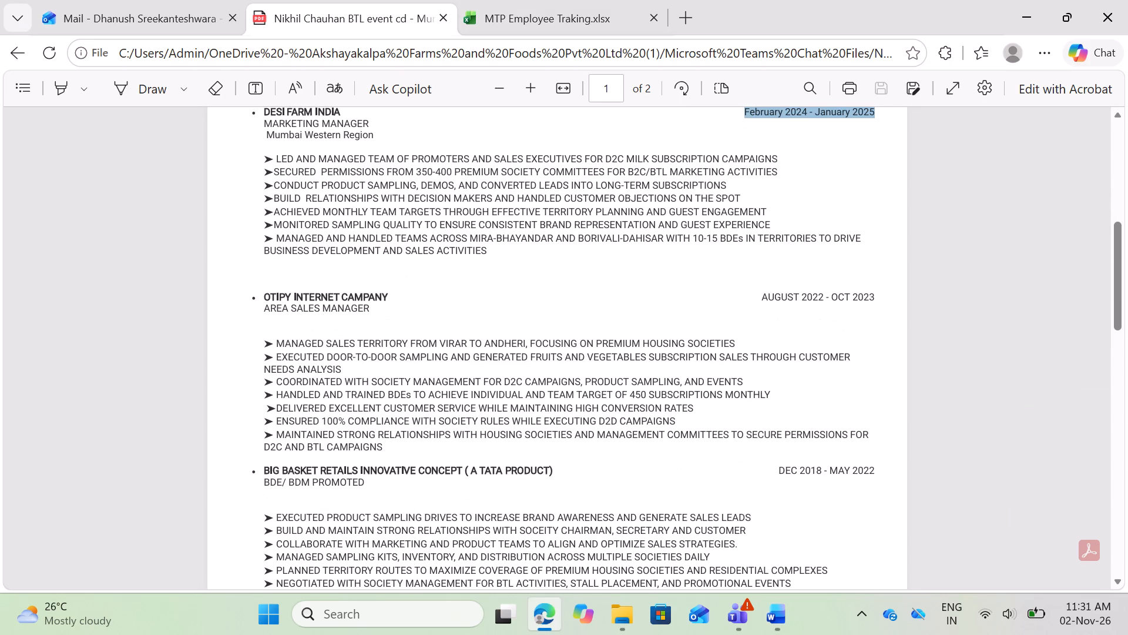
left_click_drag(264, 295, 562, 292)
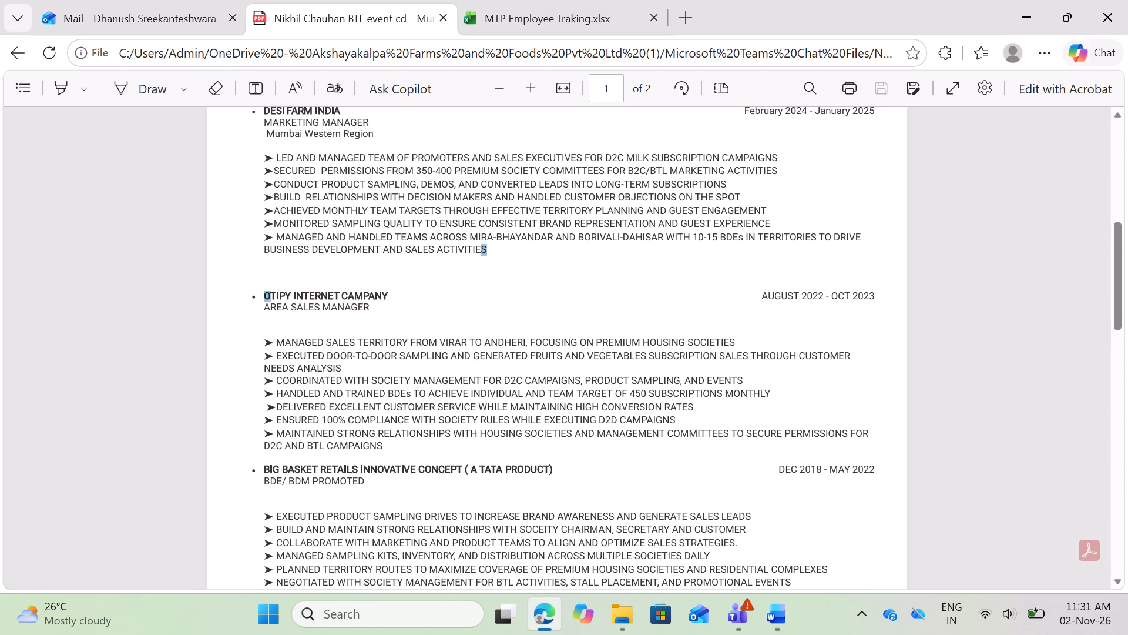
left_click_drag(562, 292, 765, 287)
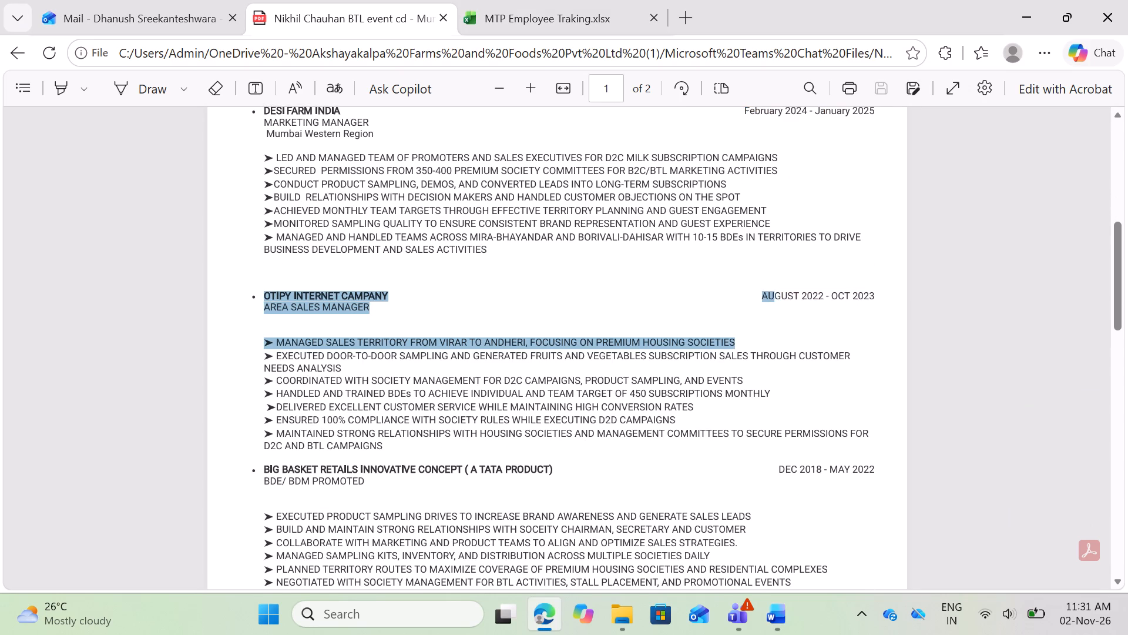
left_click_drag(765, 287, 371, 308)
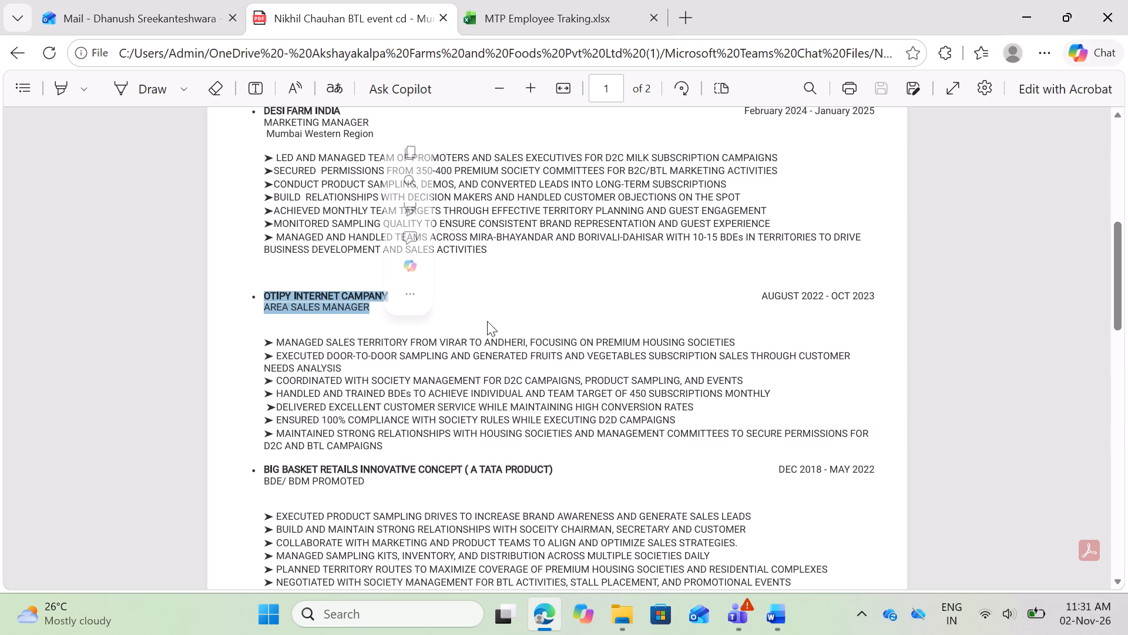
key("ctrl+c")
key("ctrl+c")
key("ctrl+c")
Replace the Stanvac Prime bullet in the Word feedback document with the copied Otipy company and job title.
key("alt+Tab")
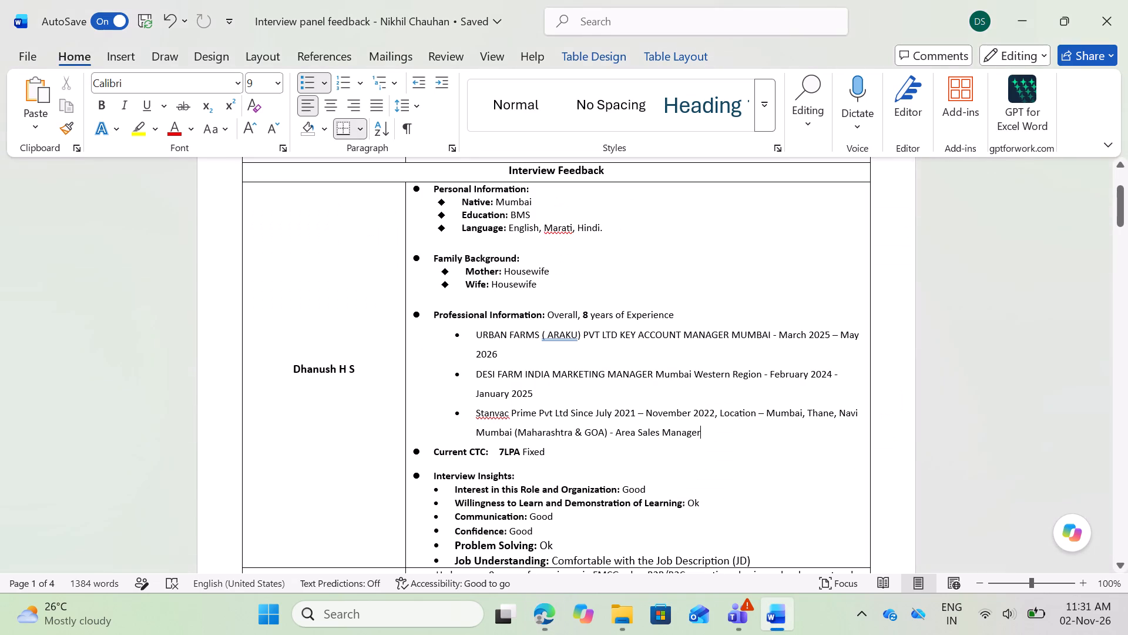
key("alt+Tab")
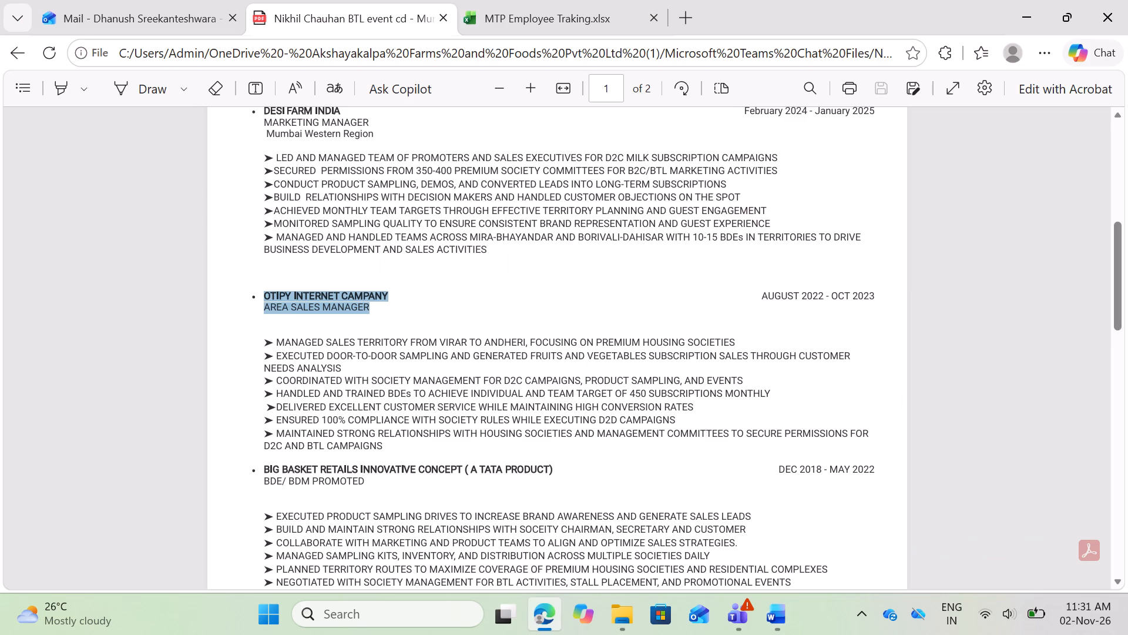
key("alt+Tab")
key("alt+Tab")
scroll(494, 375, "up", 2)
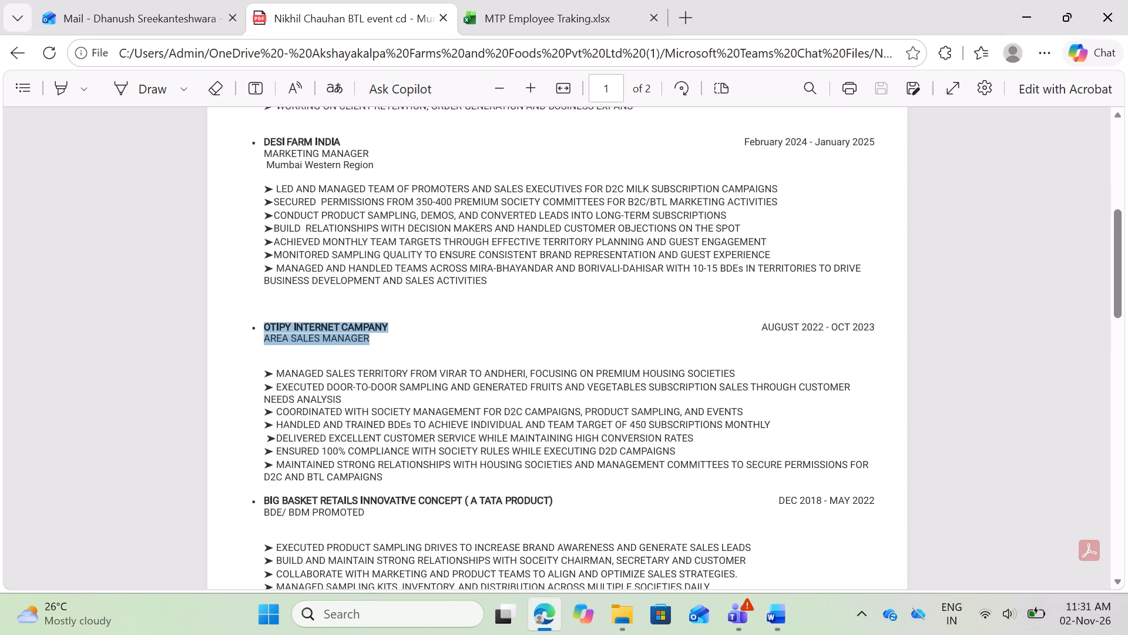
key("alt+Tab")
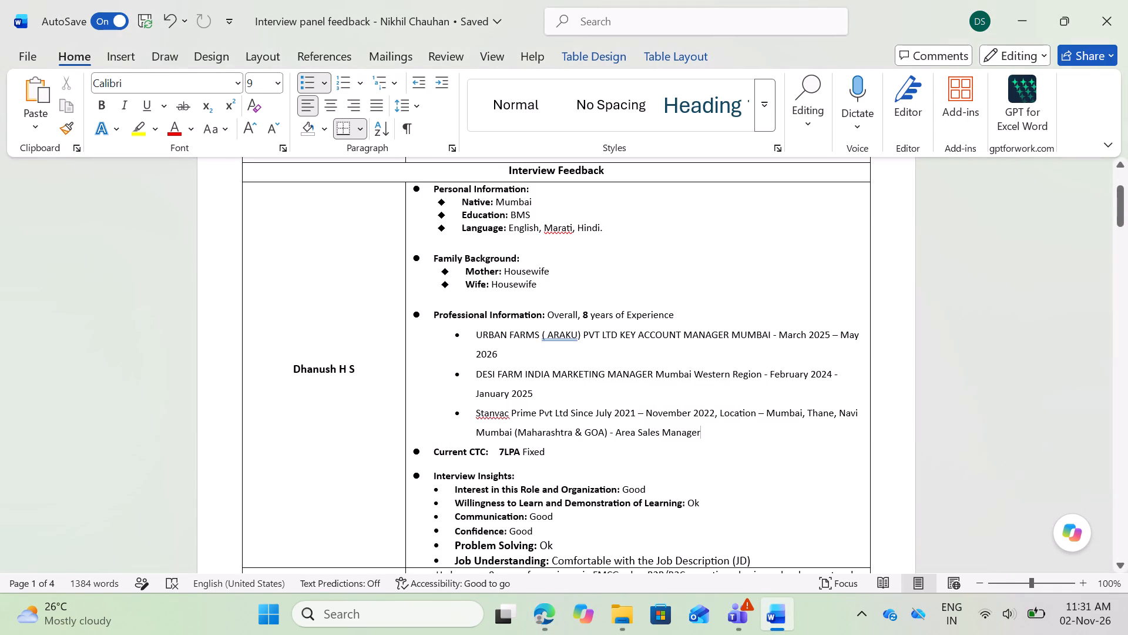
scroll(546, 394, "down", 1)
key("alt+Tab")
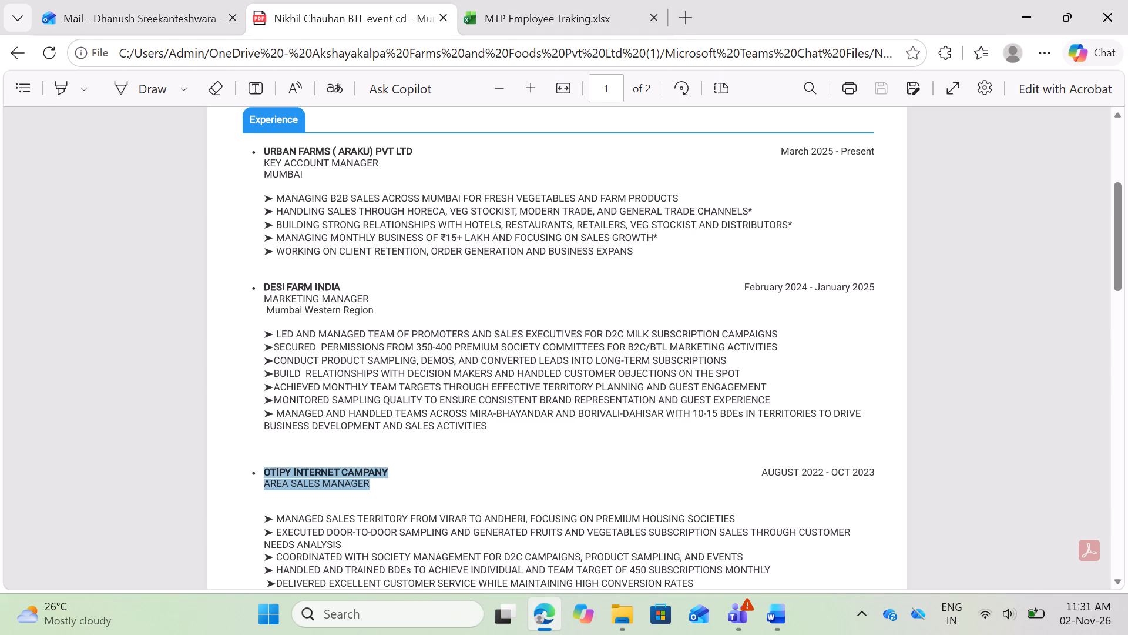
key("alt+Tab")
scroll(540, 396, "down", 1)
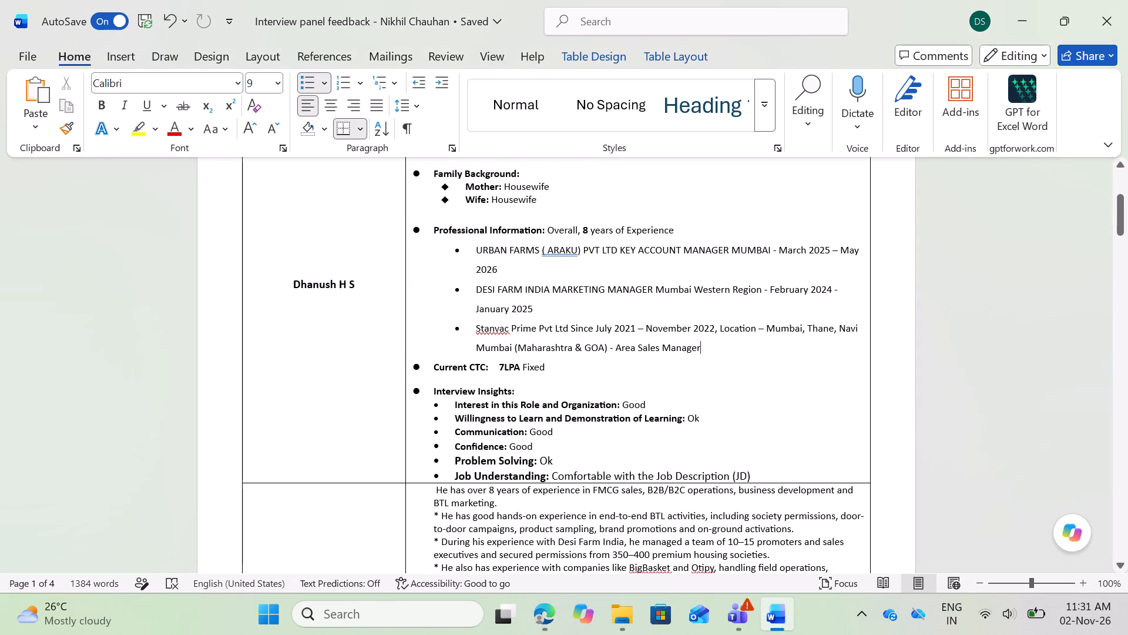
left_click_drag(705, 347, 487, 328)
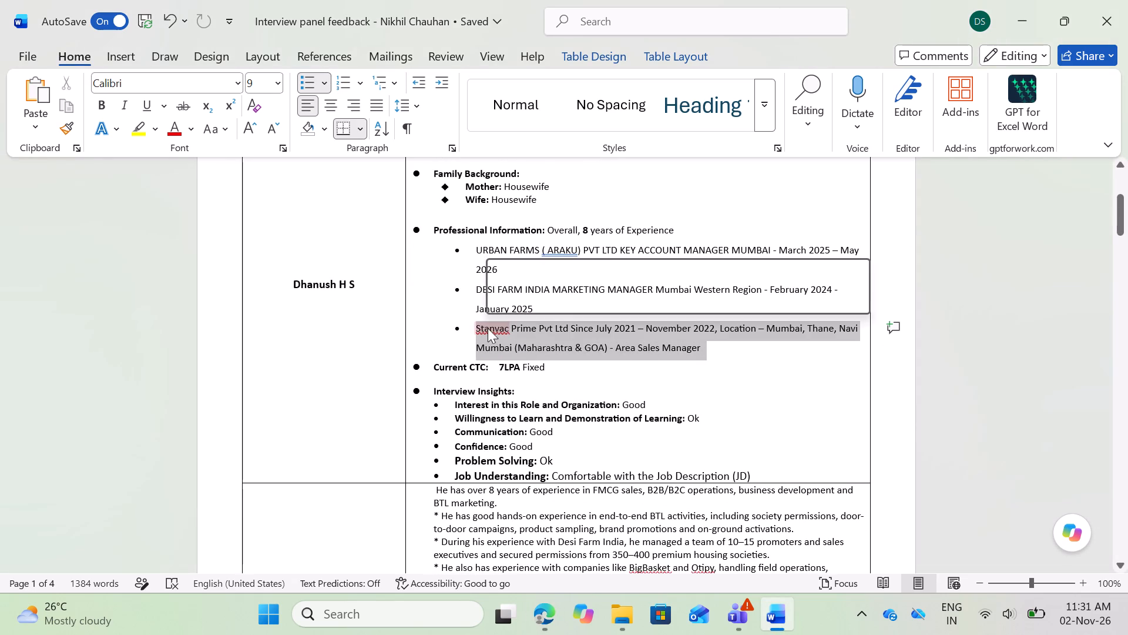
key("ctrl+v")
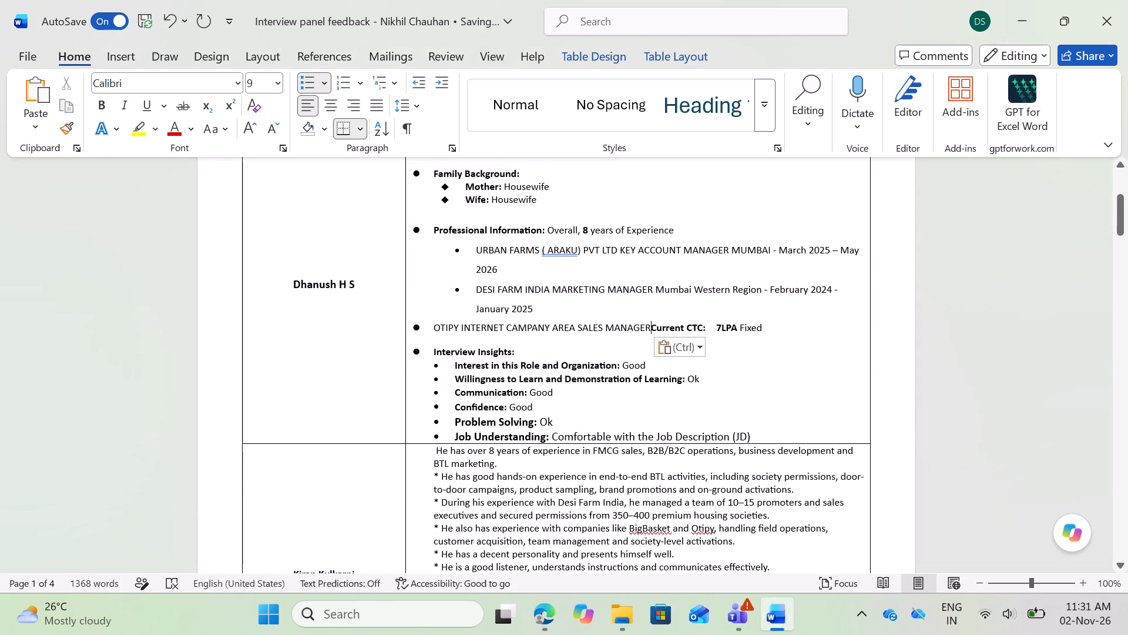
Separate the Otipy entry from the Current CTC line and move it into its own sub-bullet below Desi Farm India.
key("Return")
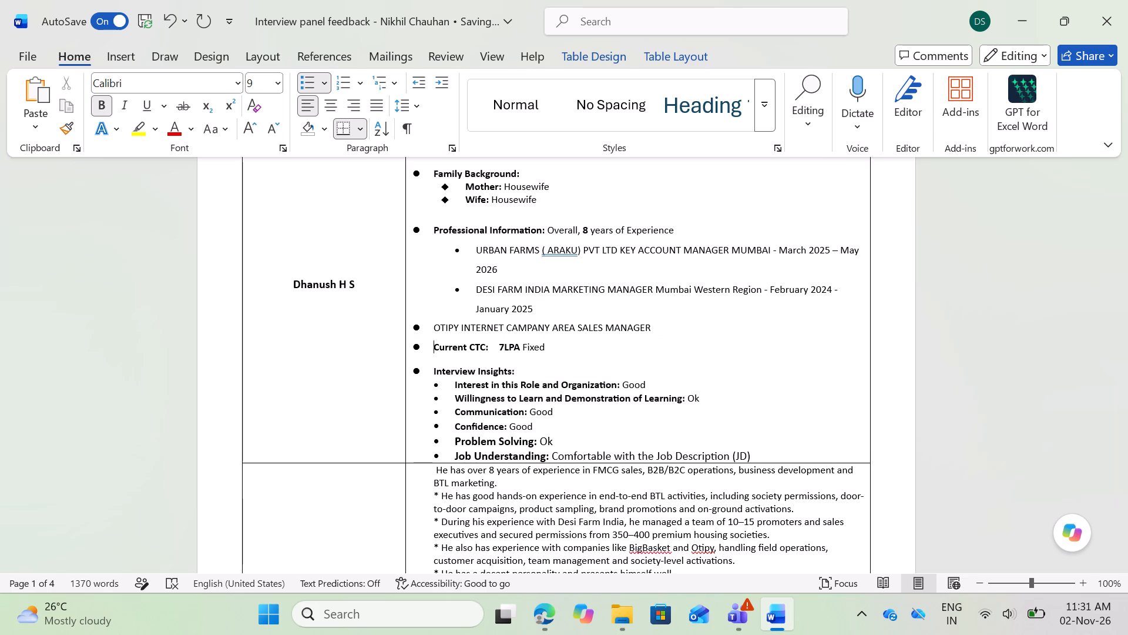
left_click(548, 310)
key("Return")
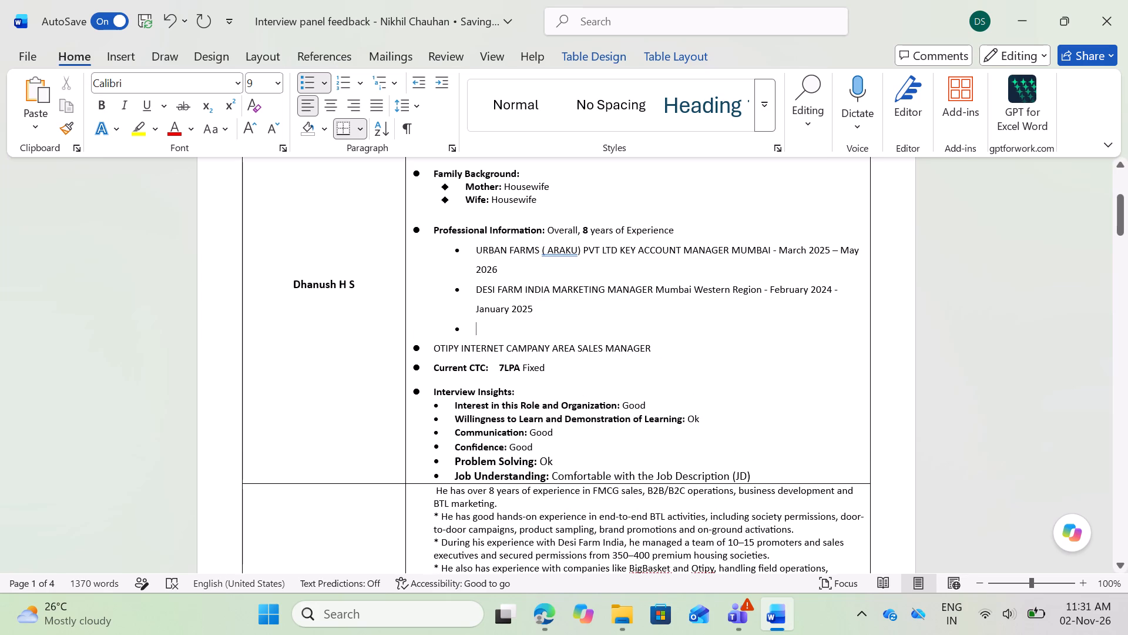
left_click(432, 345)
key("BackSpace")
left_click_drag(433, 346, 600, 336)
left_click_drag(600, 336, 649, 346)
key("ctrl+x")
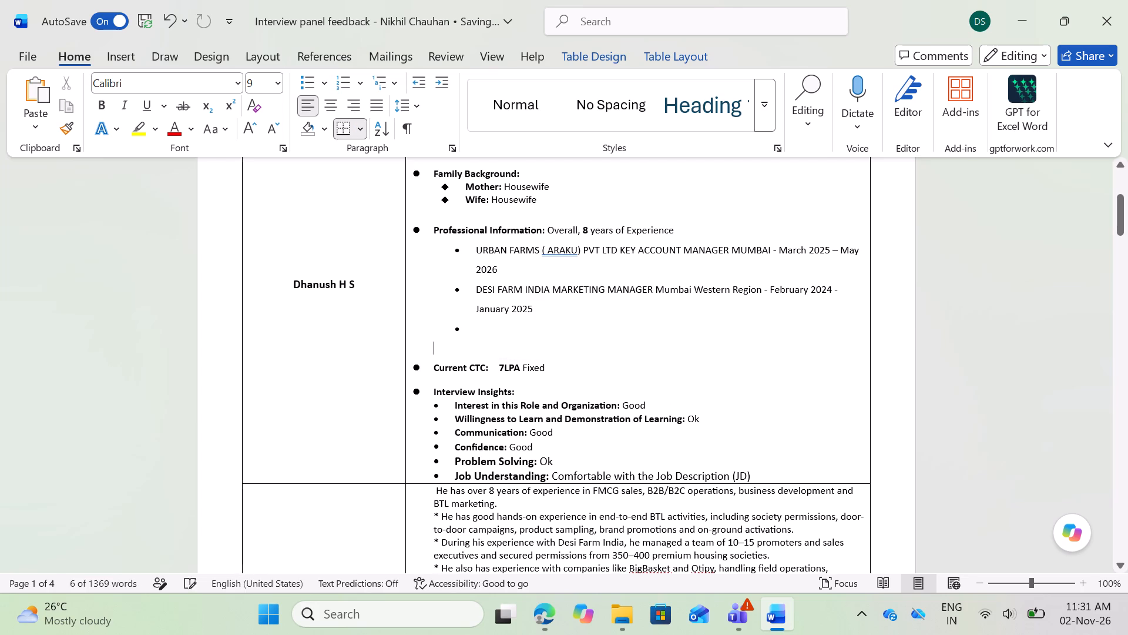
left_click(478, 326)
key("ctrl+v")
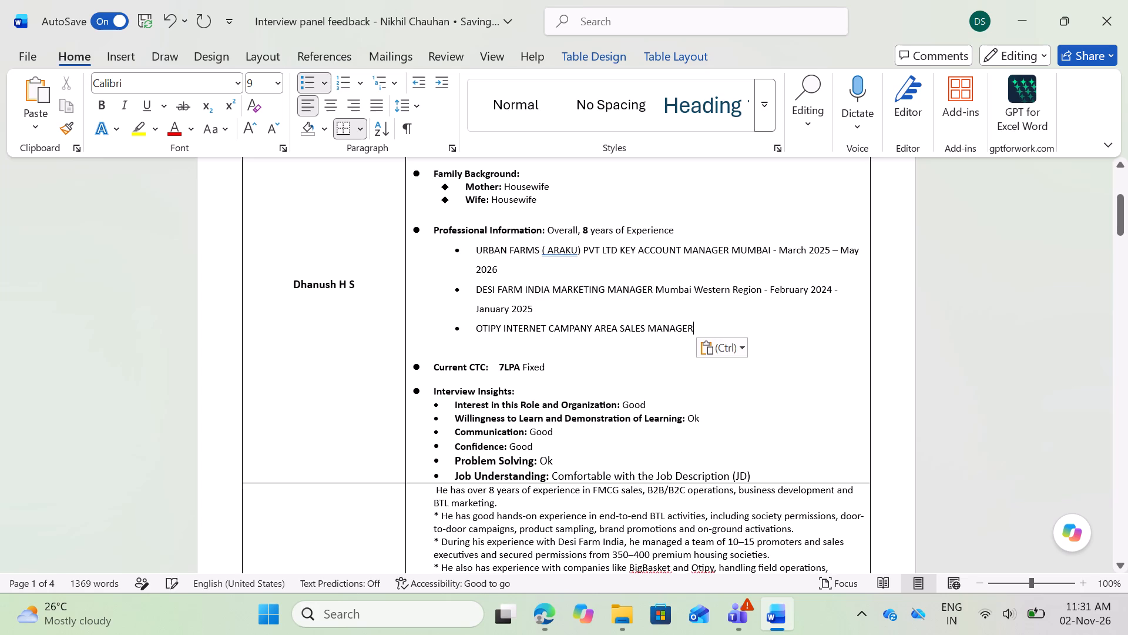
Append a dash and the dates "AUGUST 2022 - OCT 2023" from the résumé PDF to the Otipy bullet.
key("space")
type("-")
key("space")
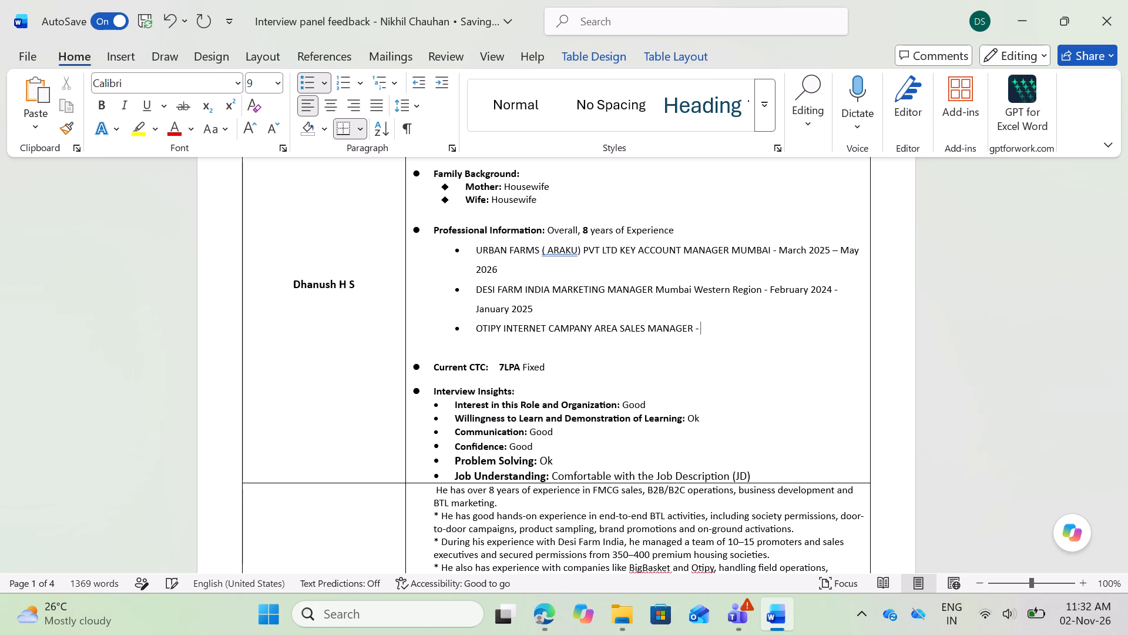
key("alt+Tab")
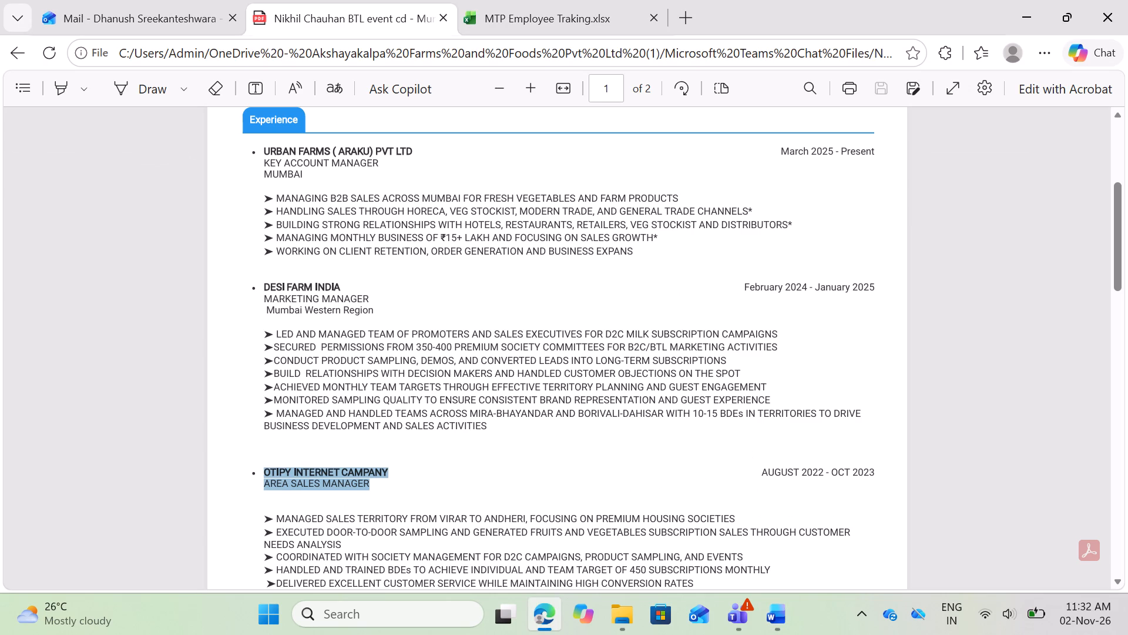
left_click_drag(763, 472, 875, 470)
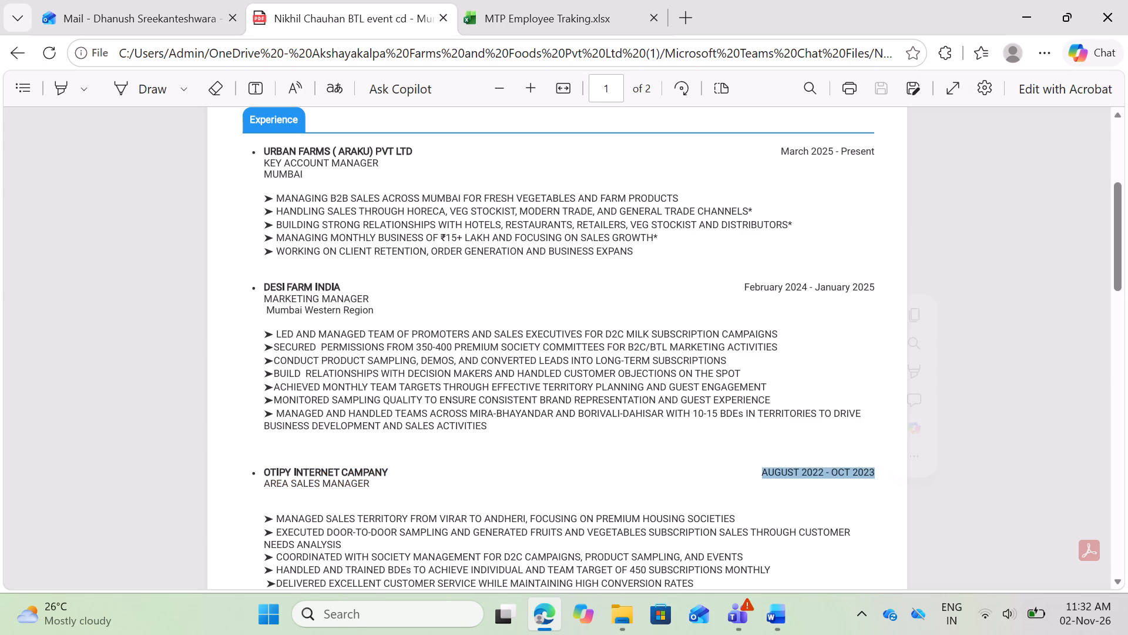
key("ctrl+c")
key("alt+Tab")
key("ctrl+v")
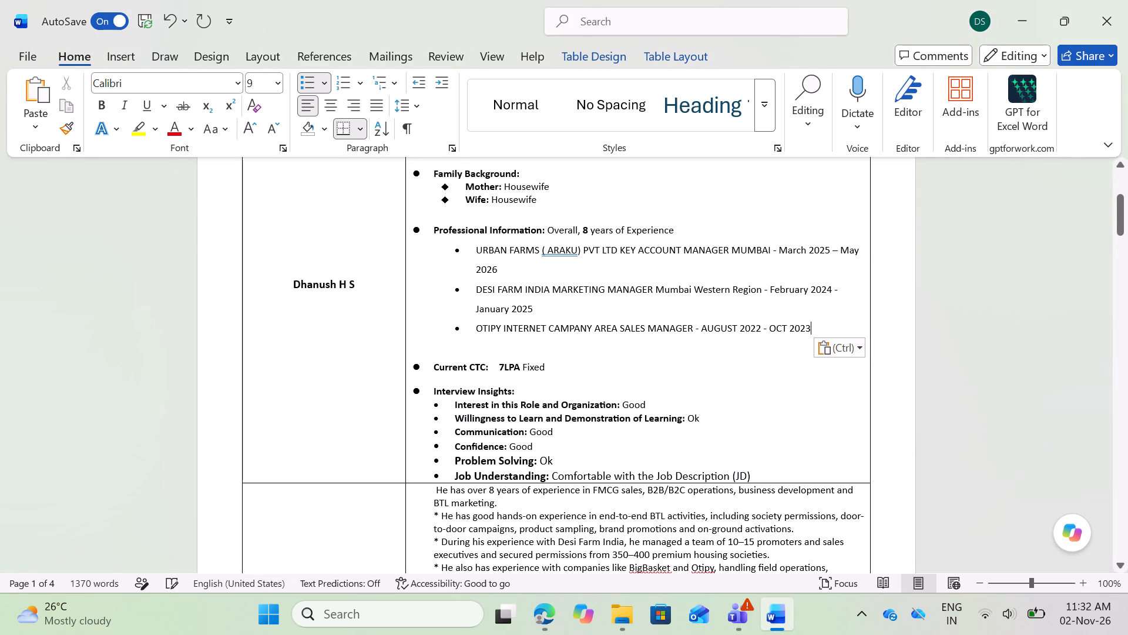
Add a bullet below Otipy with "BIG BASKET RETAILS INNOVATIVE CONCEPT ( A TATA PRODUCT) BDE/ BDM PROMOTED" copied from the résumé PDF.
key("Return")
key("alt+Tab")
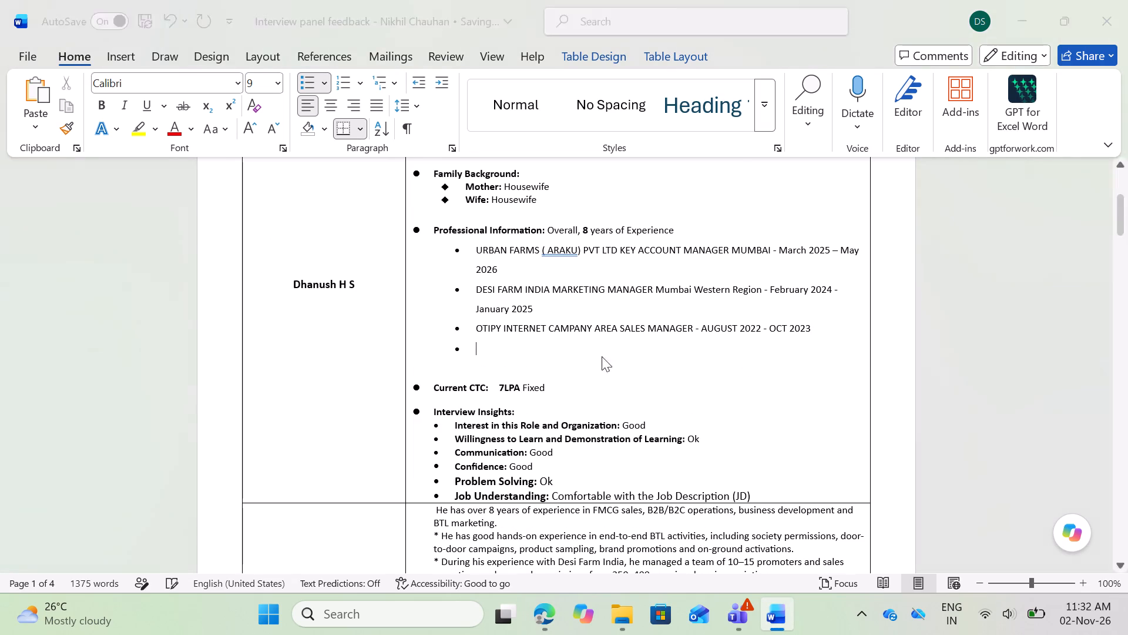
scroll(449, 423, "down", 4)
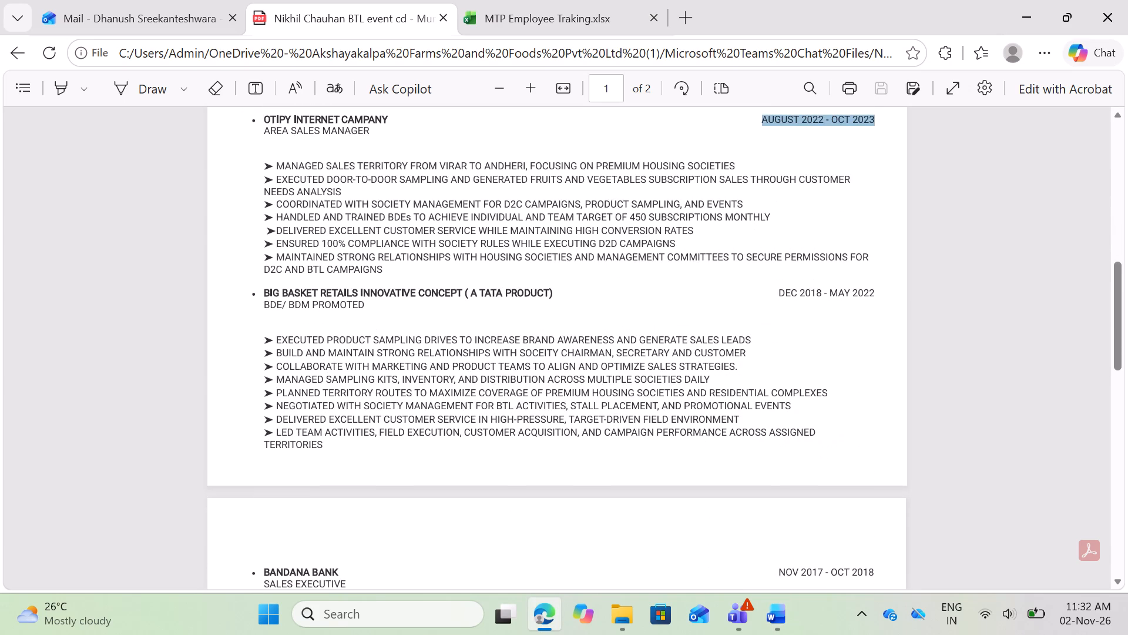
left_click_drag(263, 291, 375, 310)
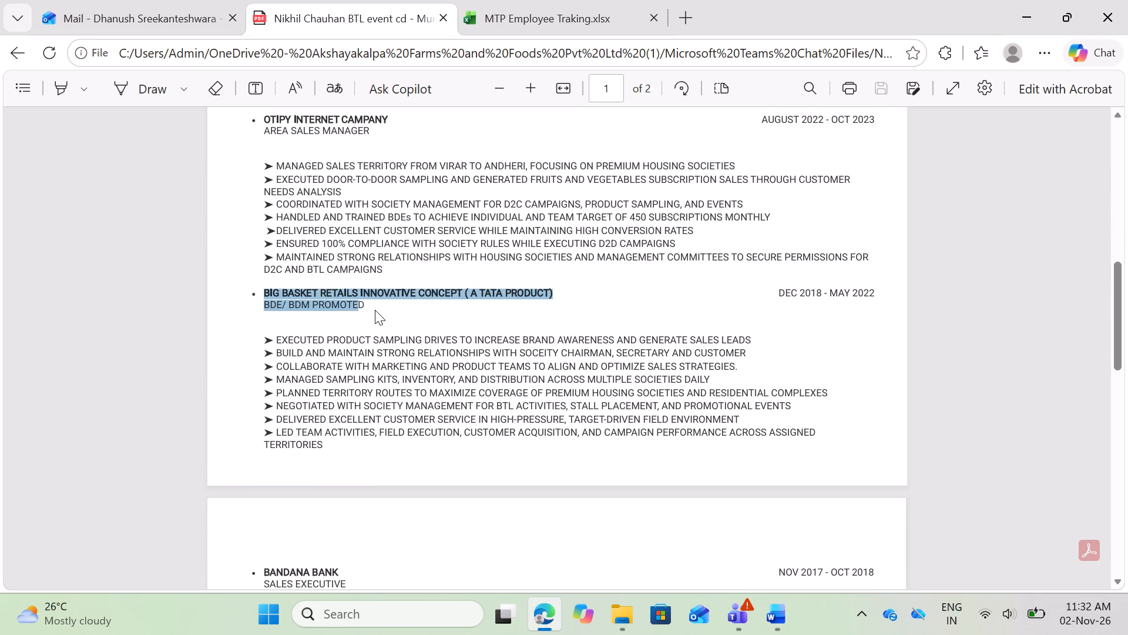
left_click(397, 320)
left_click_drag(265, 290, 370, 307)
key("ctrl+c")
key("alt+Tab")
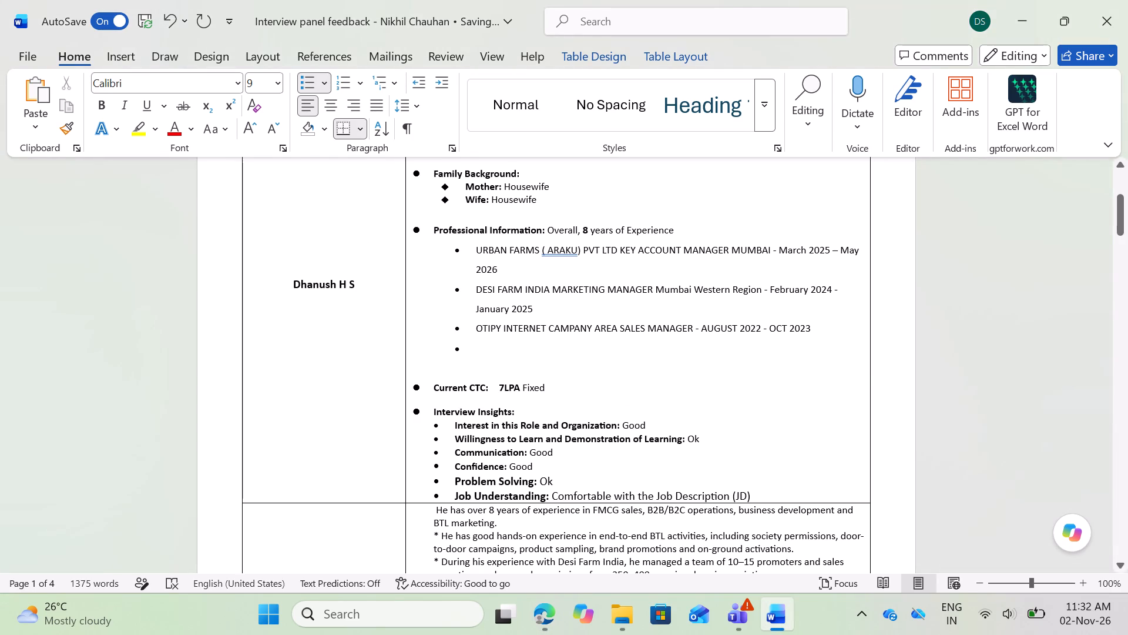
key("ctrl+v")
Append a dash and the dates "DEC 2018 - MAY 2022" from the résumé PDF to the Big Basket bullet.
key("space")
type("-")
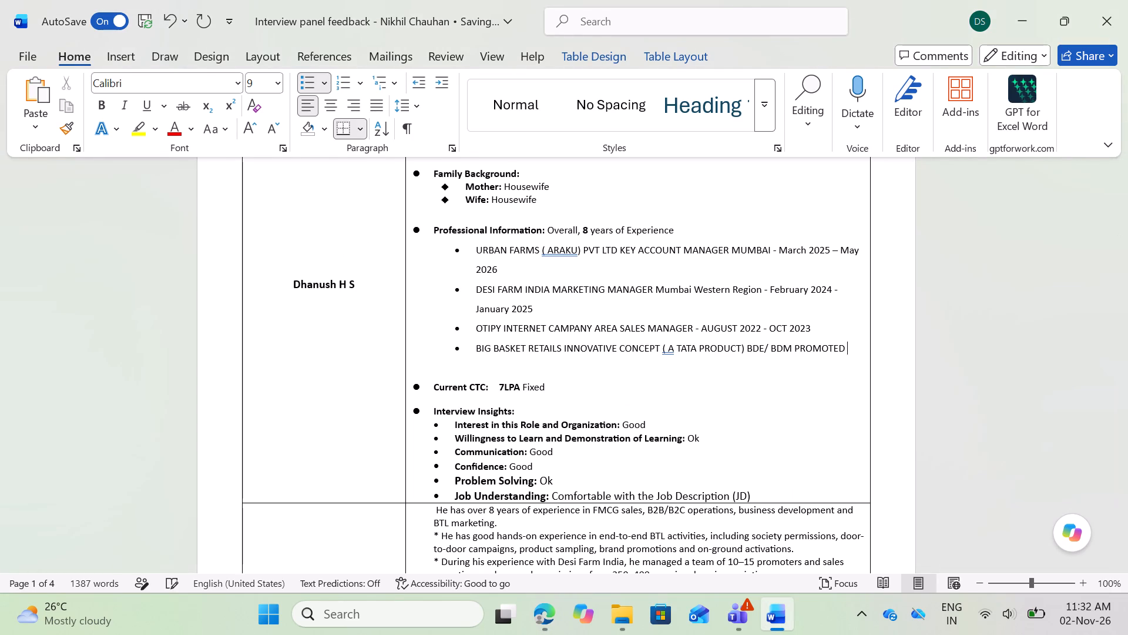
key("space")
key("alt+Tab")
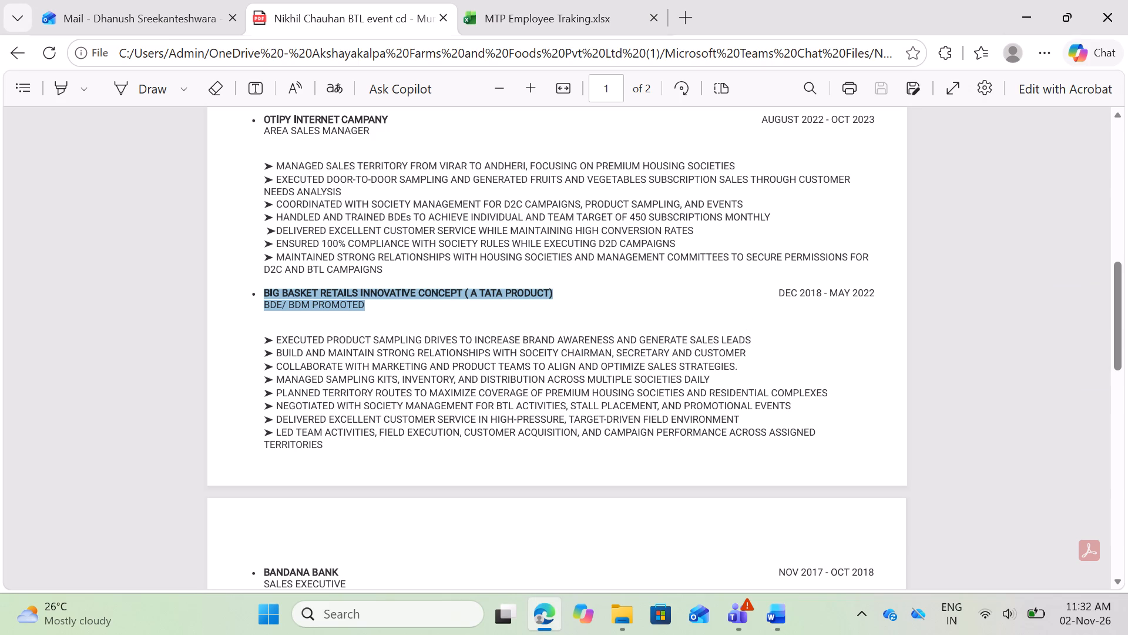
left_click_drag(781, 292, 873, 285)
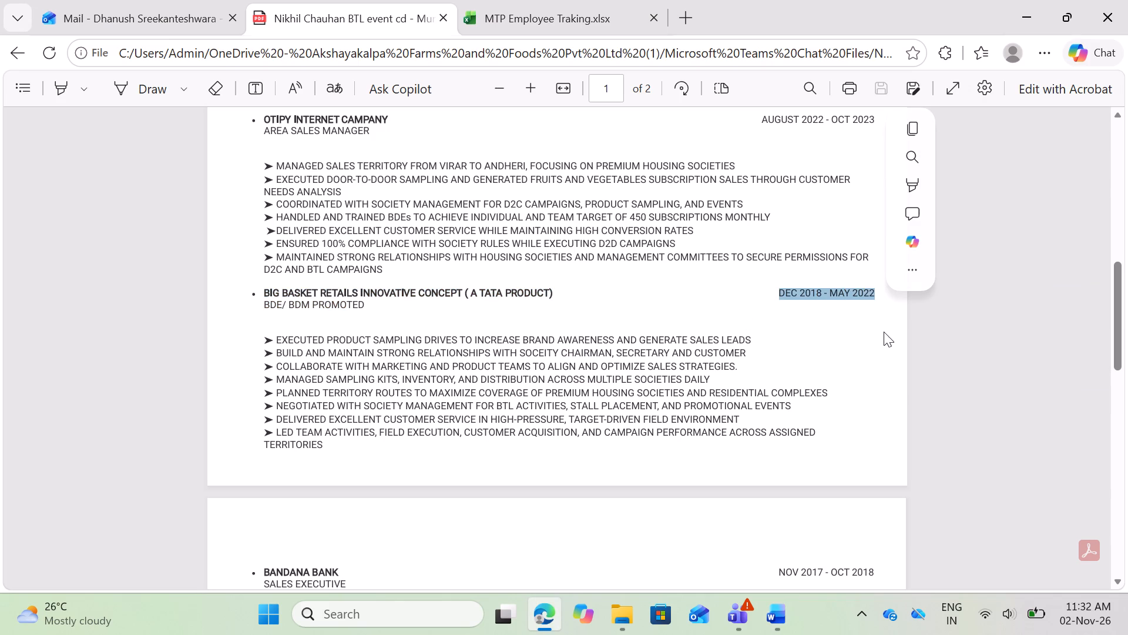
key("ctrl+c")
key("alt+Tab")
key("ctrl+v")
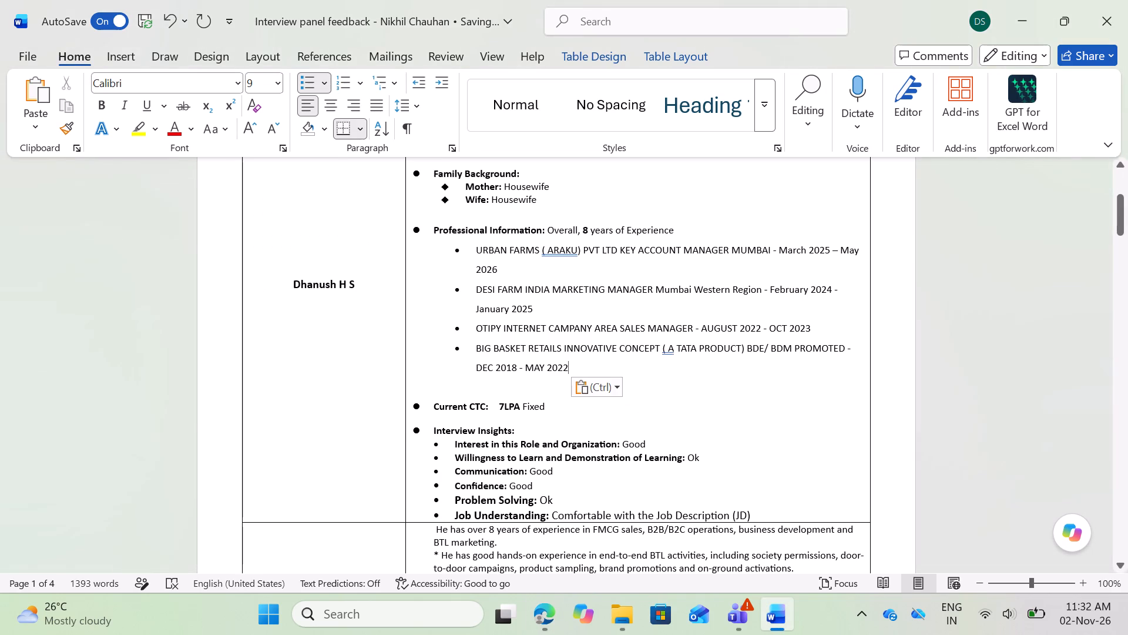
Add a bullet below Big Basket with "BANDANA BANK NOV 2017 - OCT 2018 SALES EXECUTIVE (CUSTOMER RELATIONSHIP EXECUTIVE)" copied from the résumé PDF.
key("Return")
key("alt+Tab")
scroll(427, 399, "down", 3)
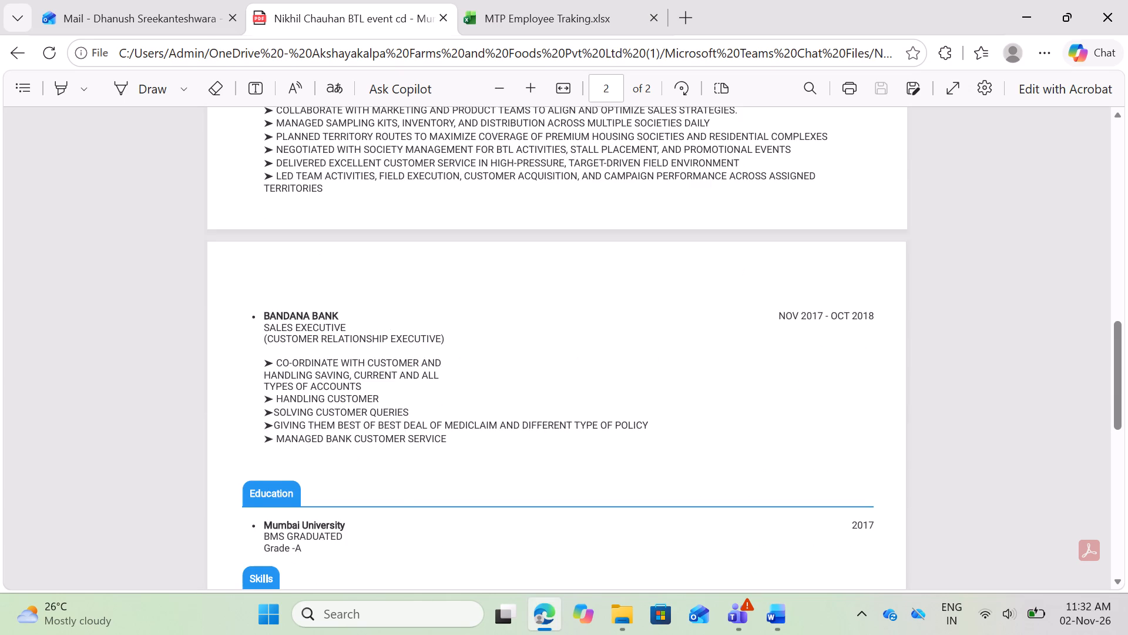
scroll(427, 399, "up", 2)
scroll(427, 399, "down", 1)
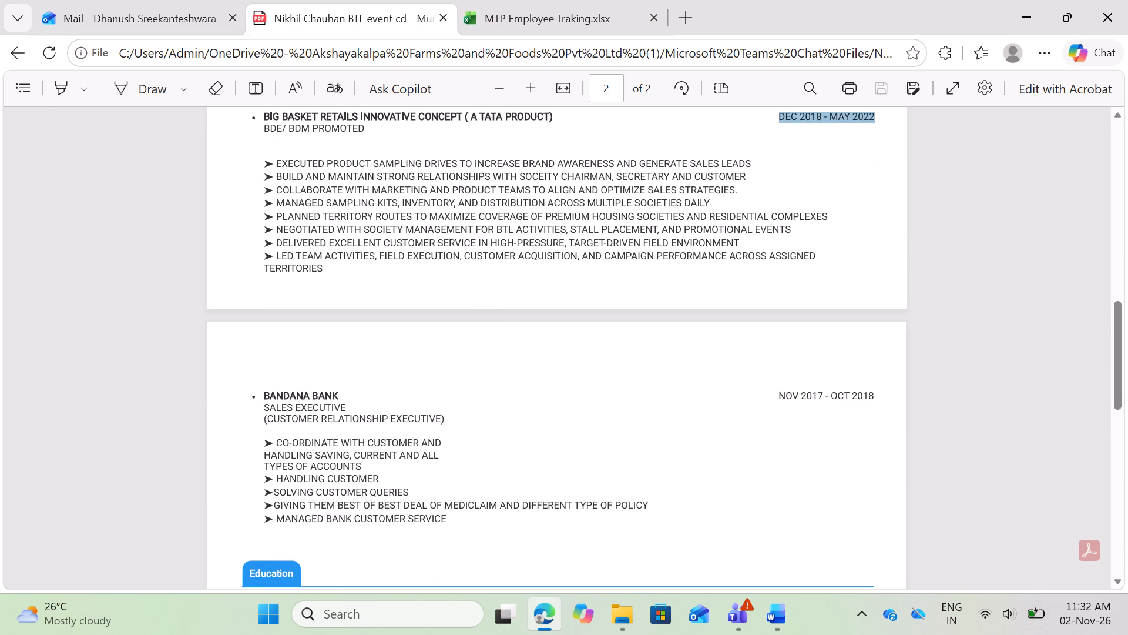
key("alt+Tab")
key("alt+Tab")
scroll(458, 402, "down", 1)
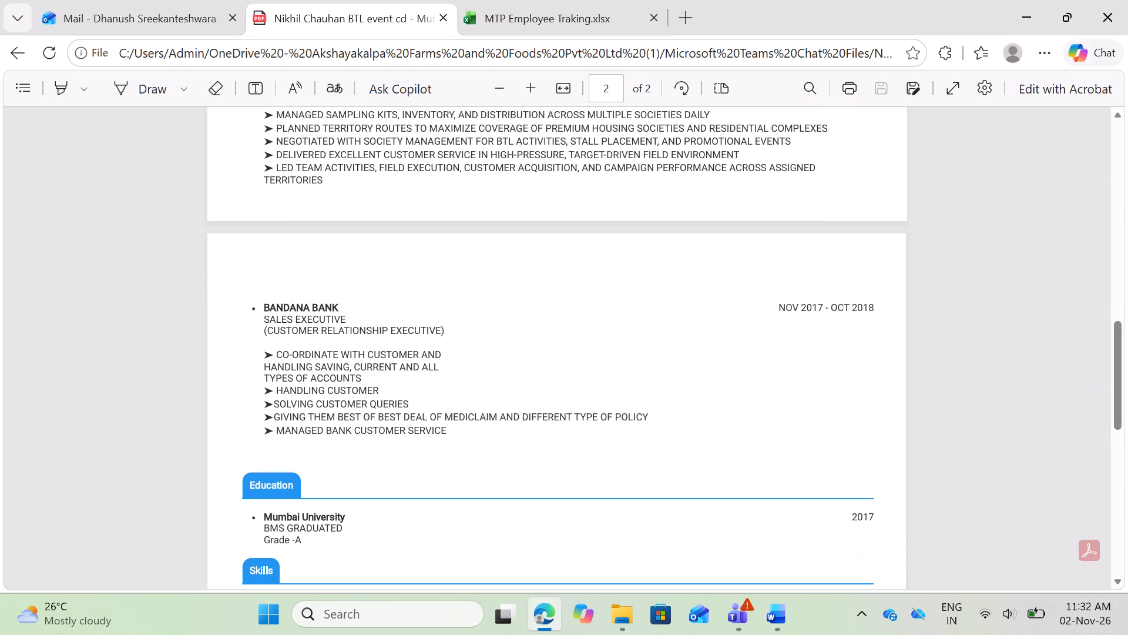
left_click_drag(263, 307, 291, 316)
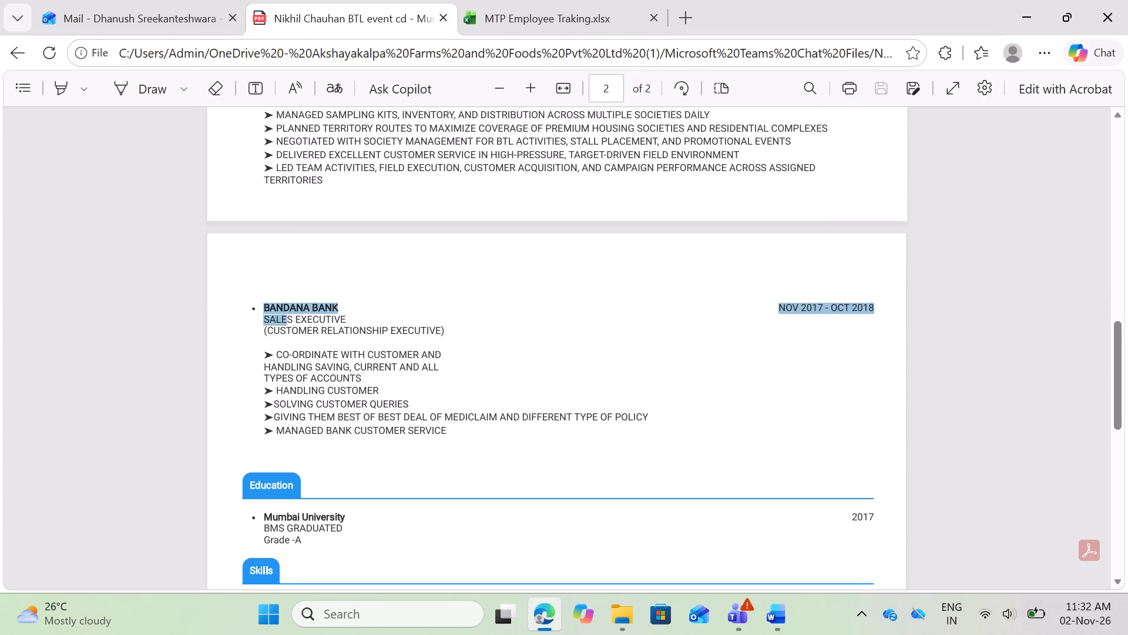
left_click_drag(291, 316, 447, 332)
key("ctrl+c")
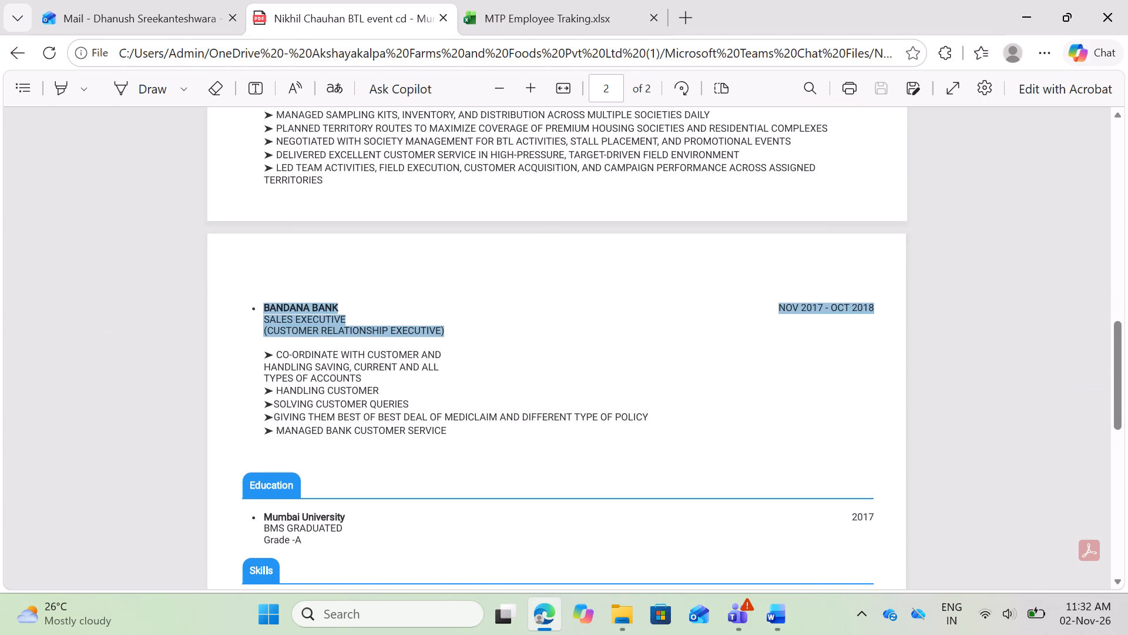
key("alt+Tab")
key("ctrl+v")
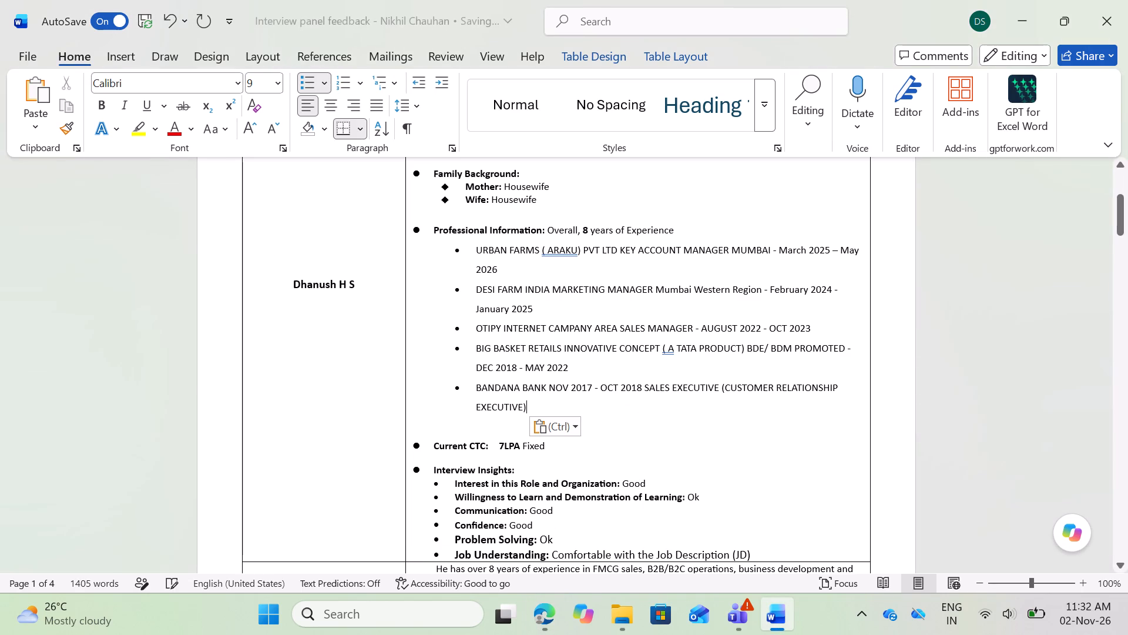
Move the dates "NOV 2017 - OCT 2018" to the end of the Bandana Bank bullet, putting dashes before the job title and the dates.
key("alt+Tab")
key("alt+Tab")
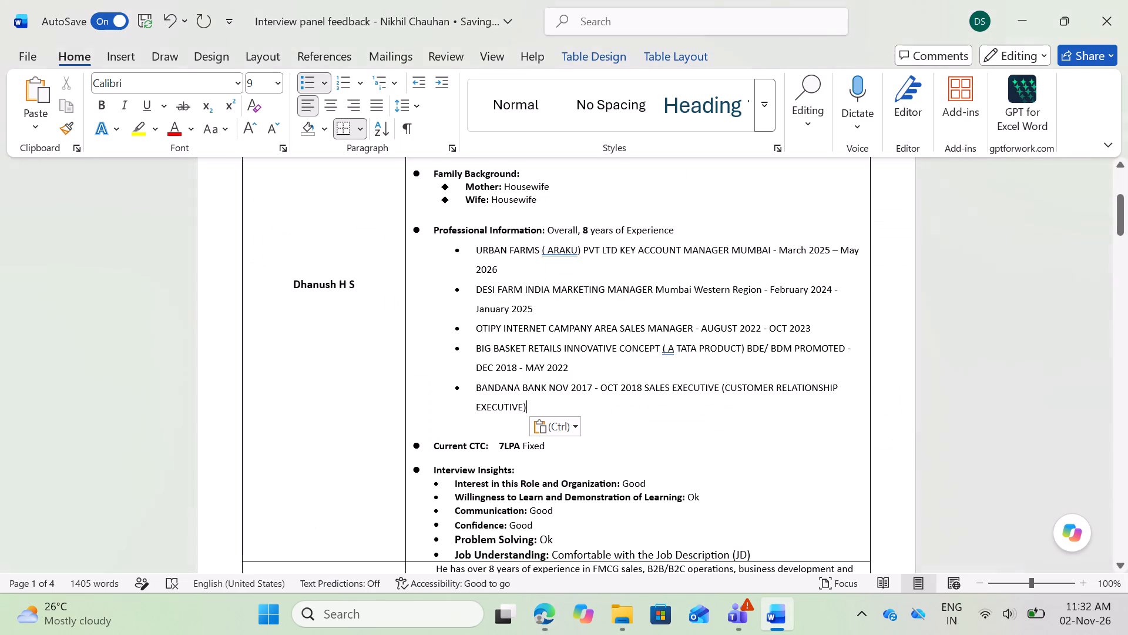
key("alt+Tab")
key("alt+Tab")
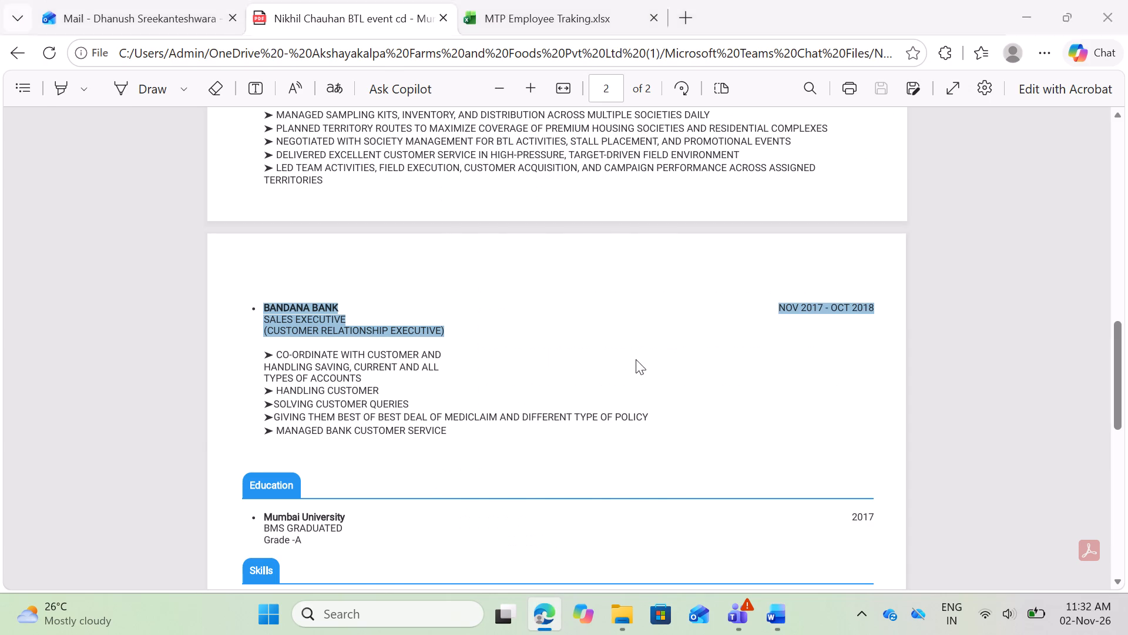
left_click(637, 407)
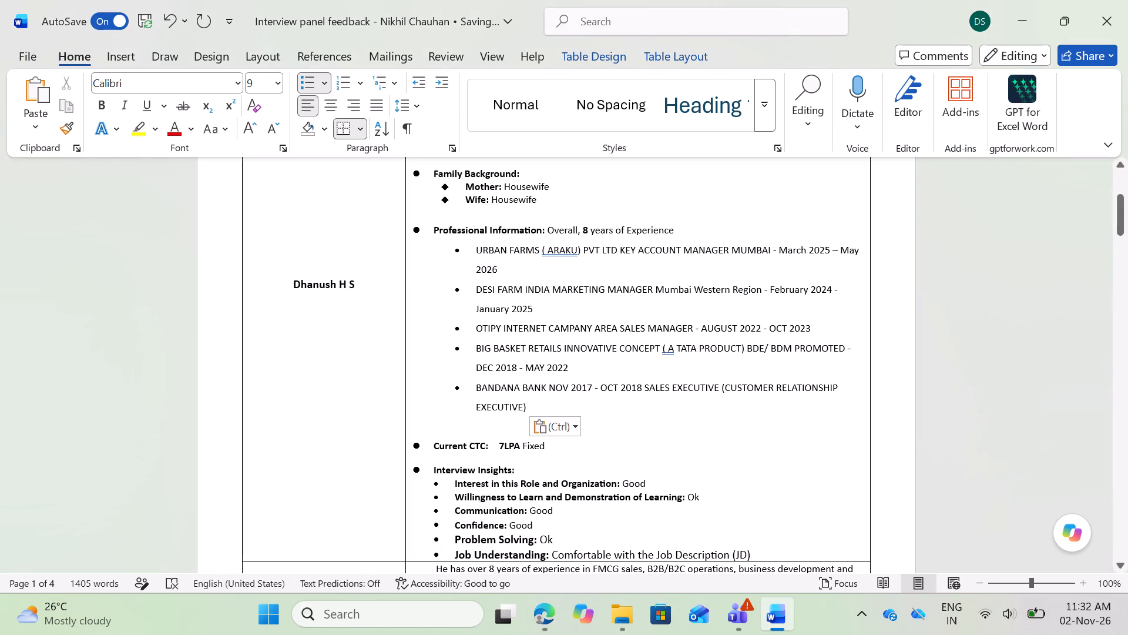
left_click_drag(549, 386, 550, 386)
left_click_drag(550, 386, 632, 390)
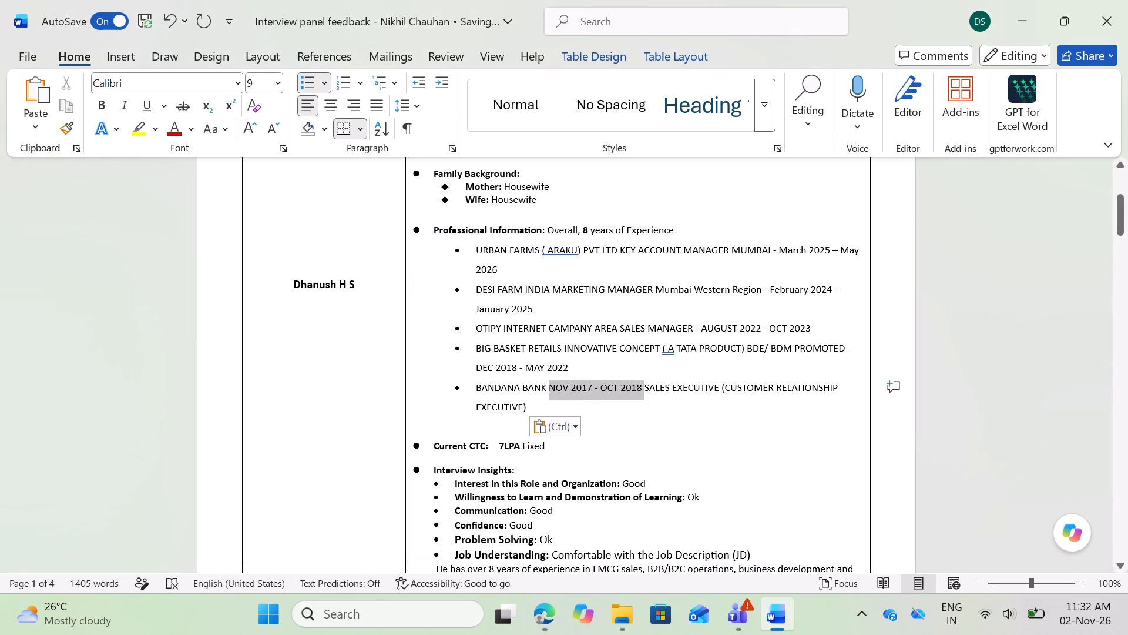
left_click_drag(632, 390, 640, 390)
key("ctrl+x")
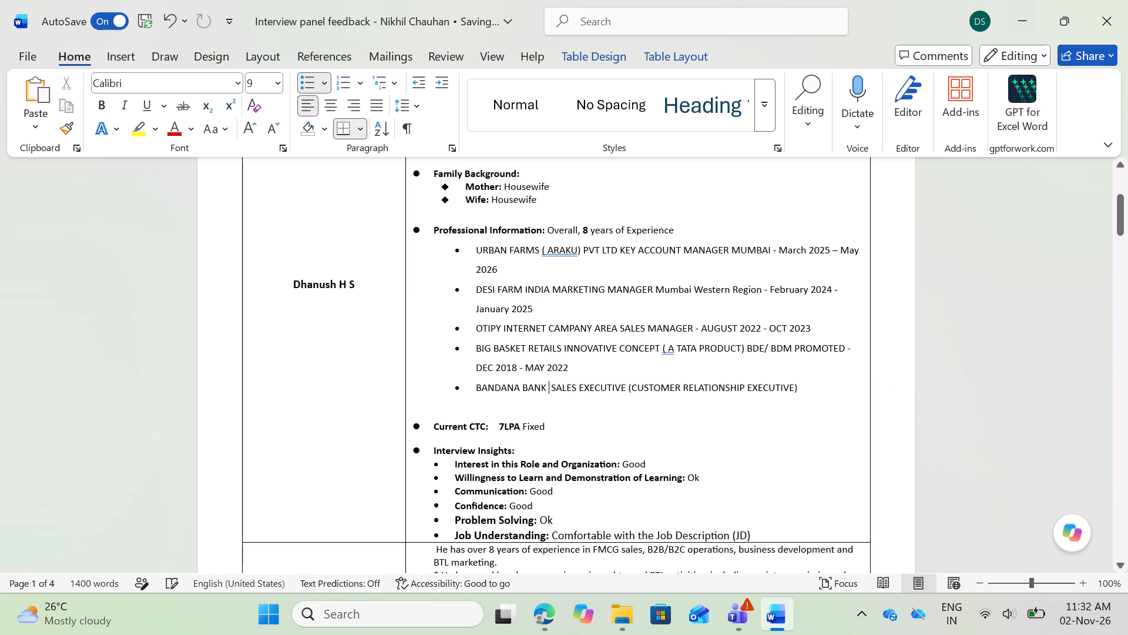
key("minus")
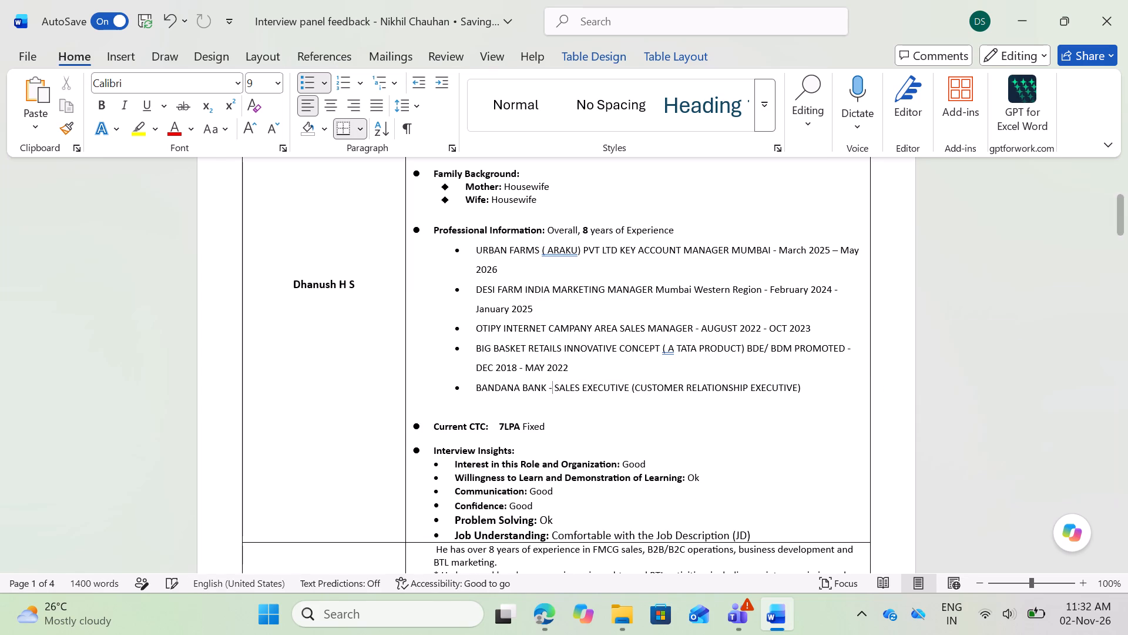
left_click(817, 391)
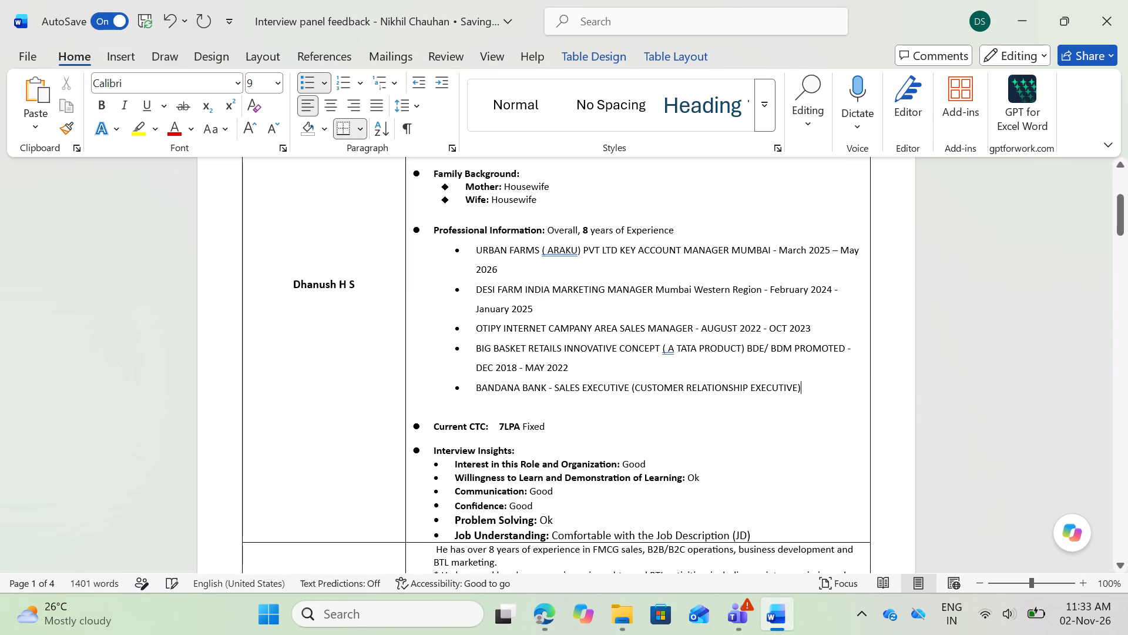
key("space")
type("-")
key("space")
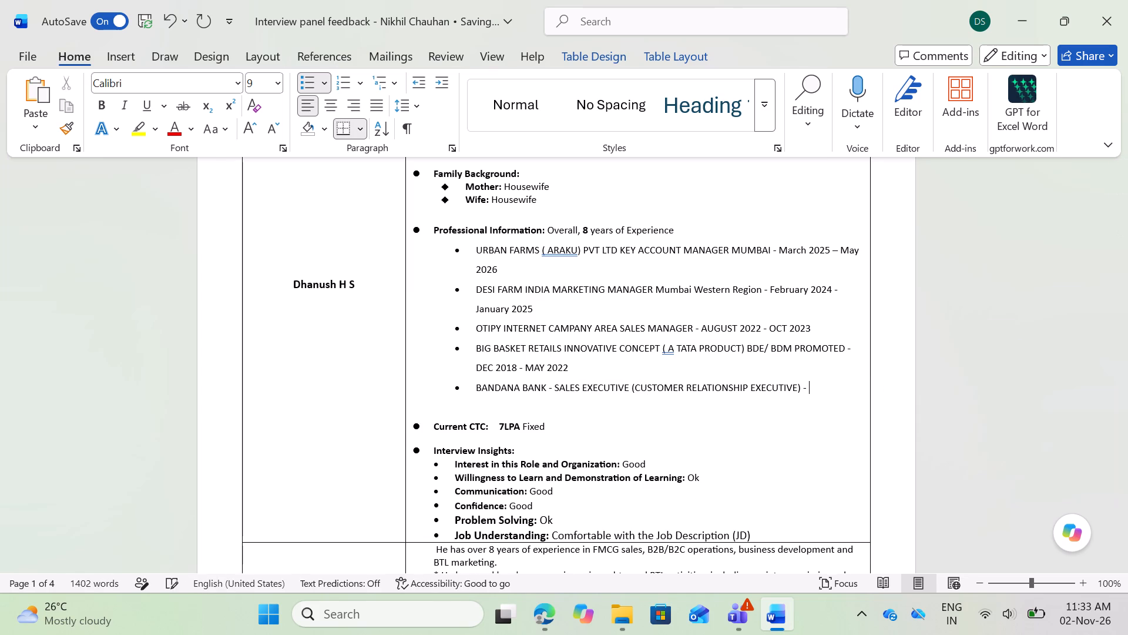
key("ctrl+v")
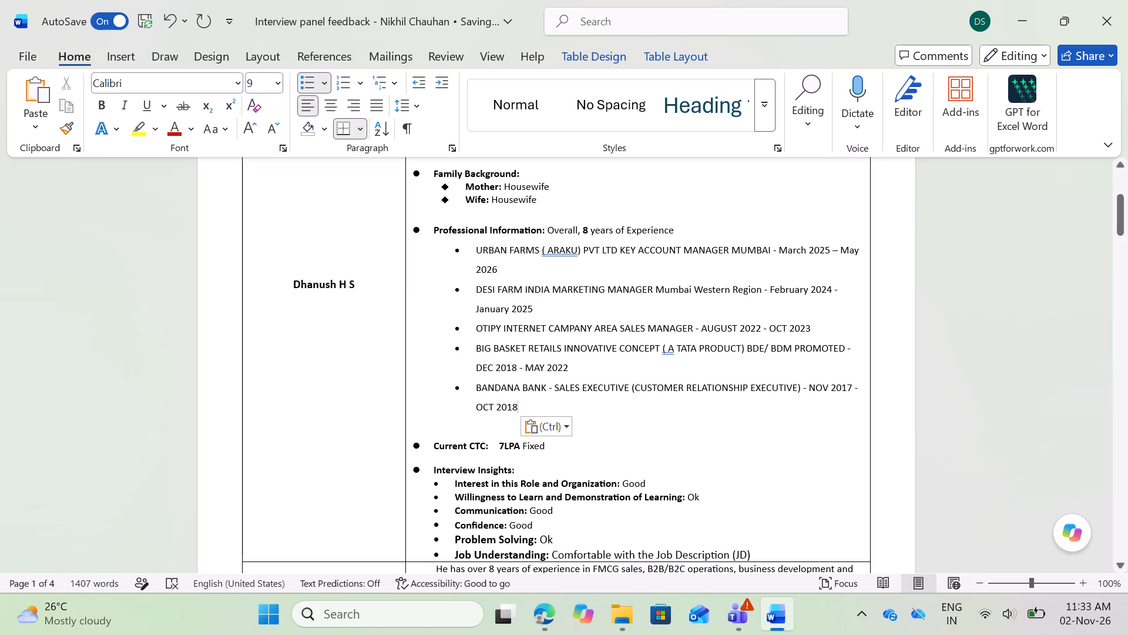
key("space")
key("BackSpace")
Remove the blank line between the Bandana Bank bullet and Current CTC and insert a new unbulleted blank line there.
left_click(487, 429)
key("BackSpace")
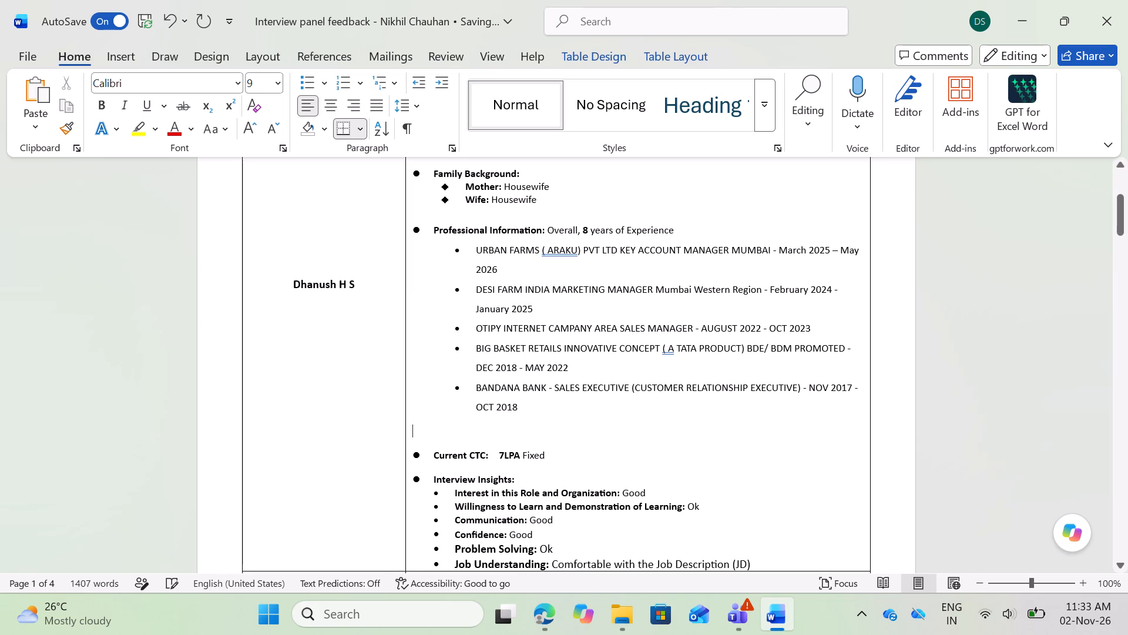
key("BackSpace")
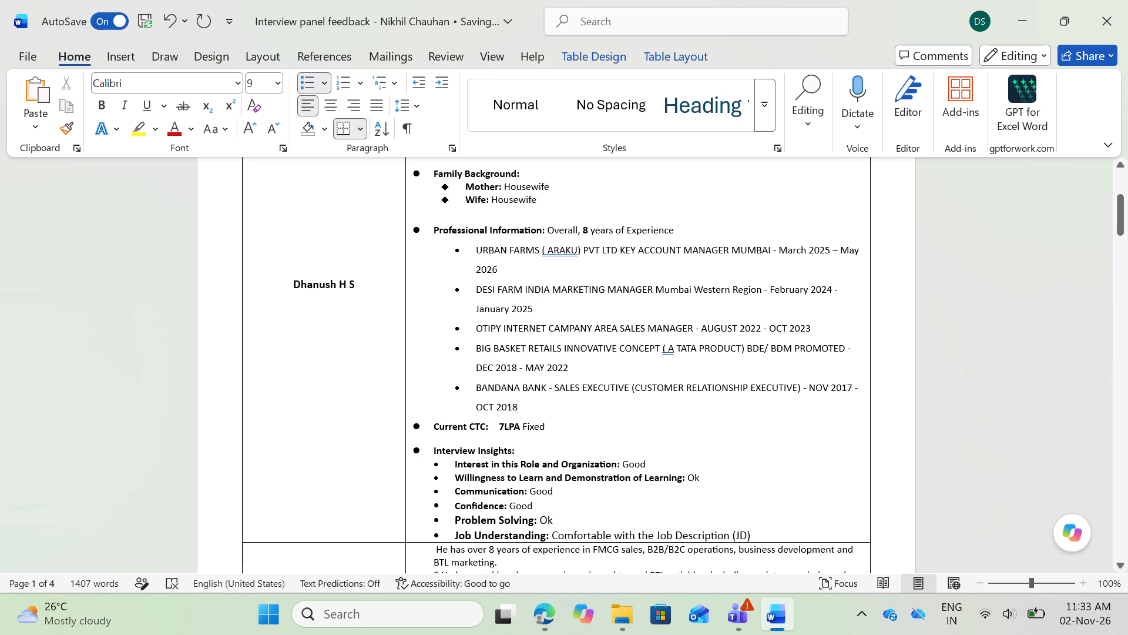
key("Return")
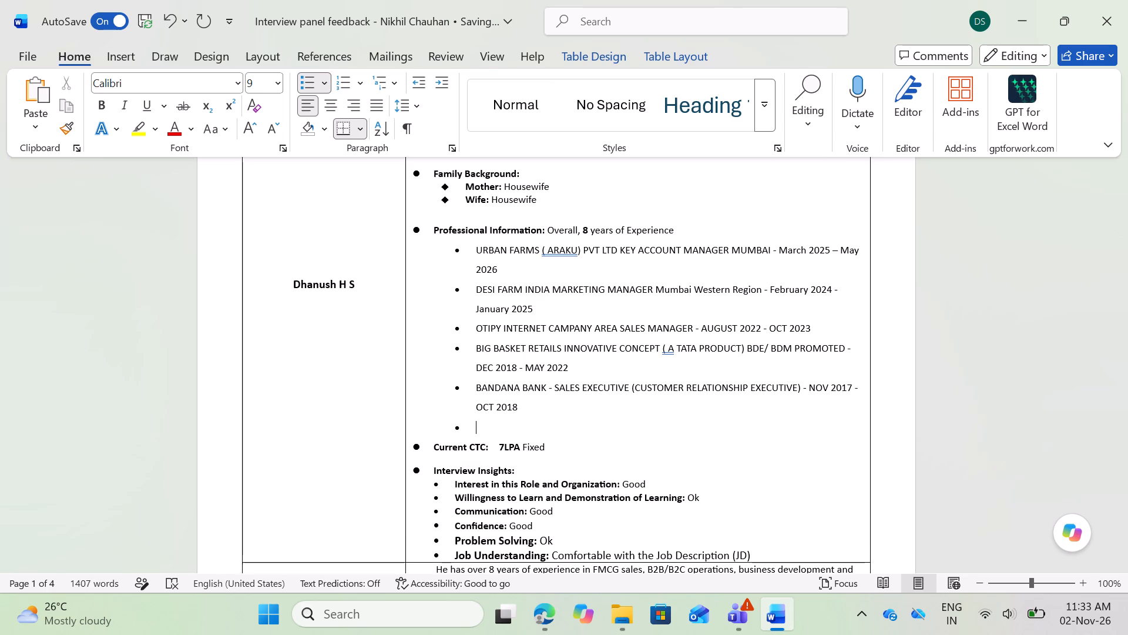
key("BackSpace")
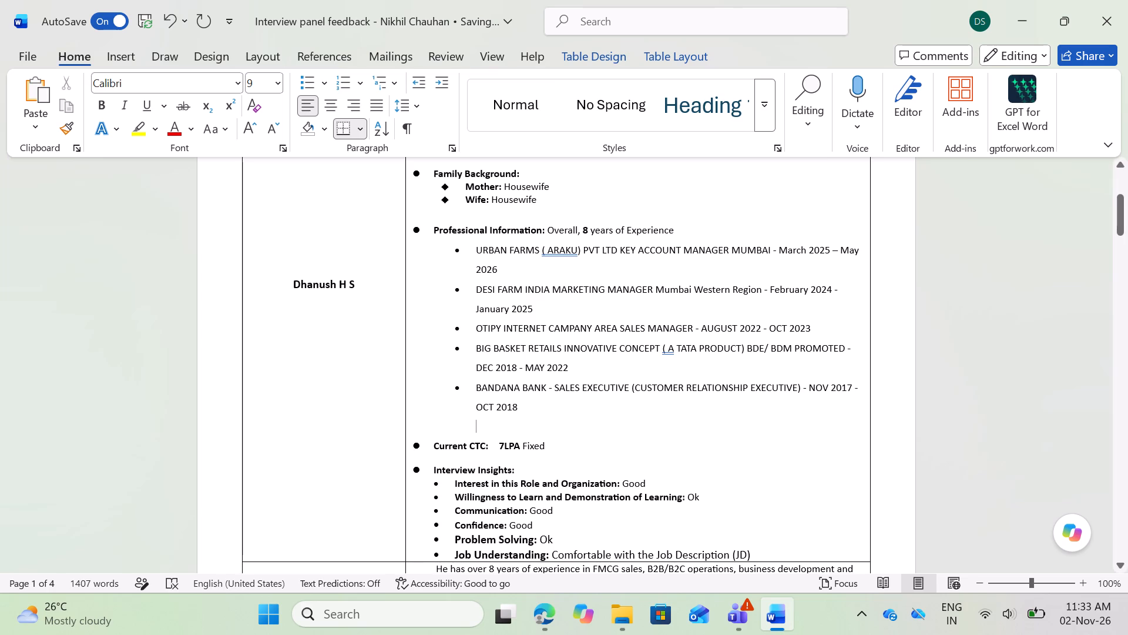
Change the Wife entry under Family Background to "CA Assistant".
scroll(666, 406, "down", 2)
scroll(666, 406, "up", 2)
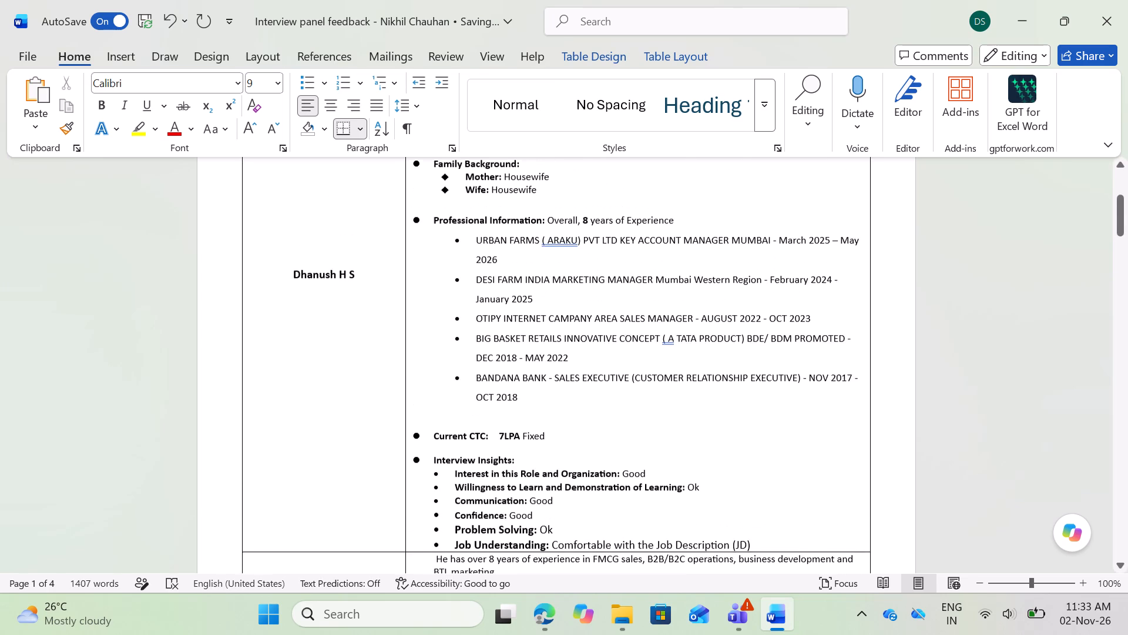
scroll(666, 406, "up", 1)
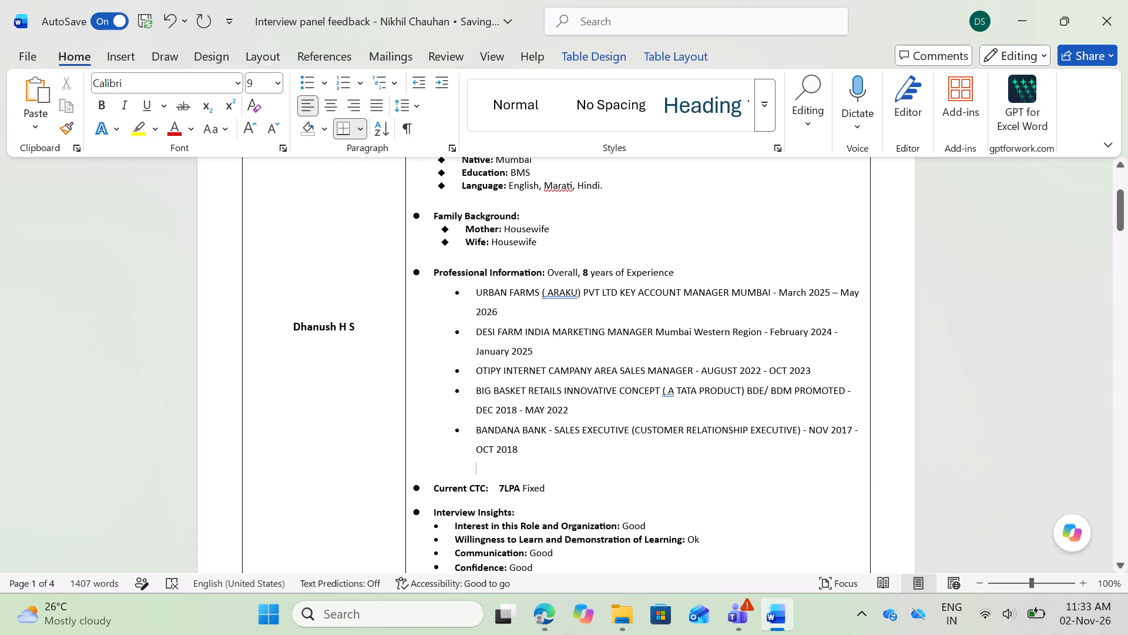
scroll(666, 406, "up", 4)
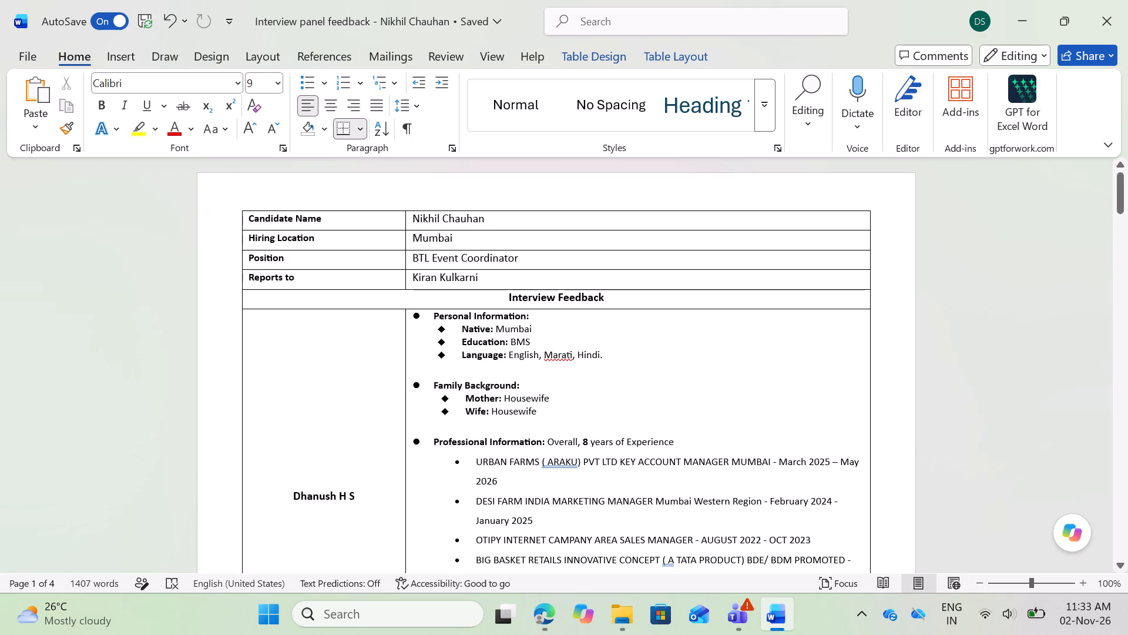
left_click(539, 412)
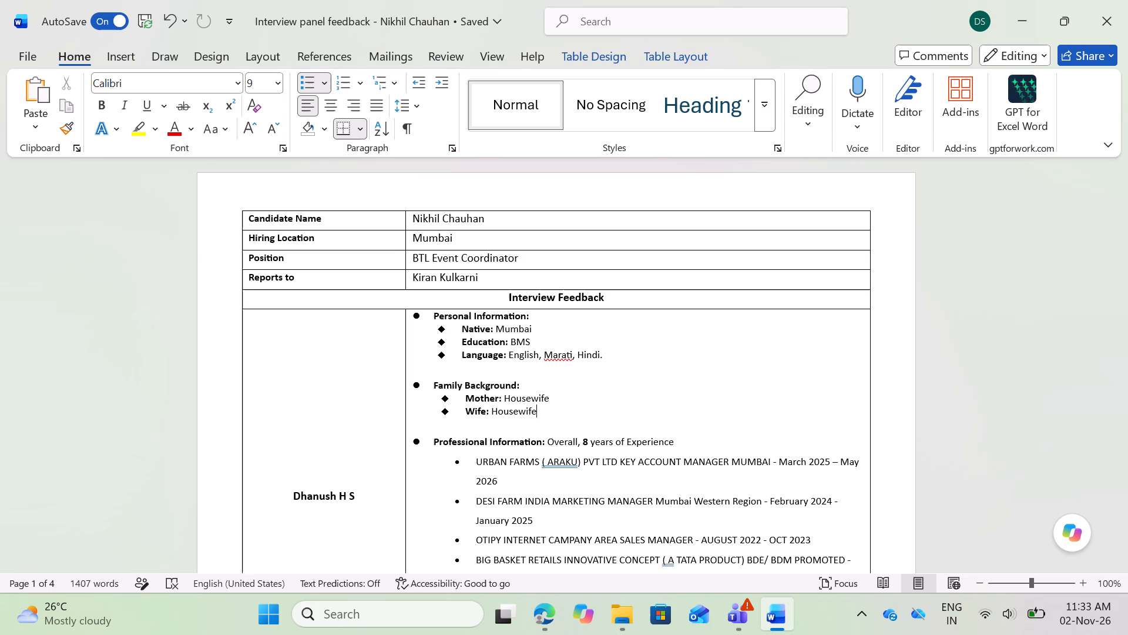
key("ctrl+BackSpace")
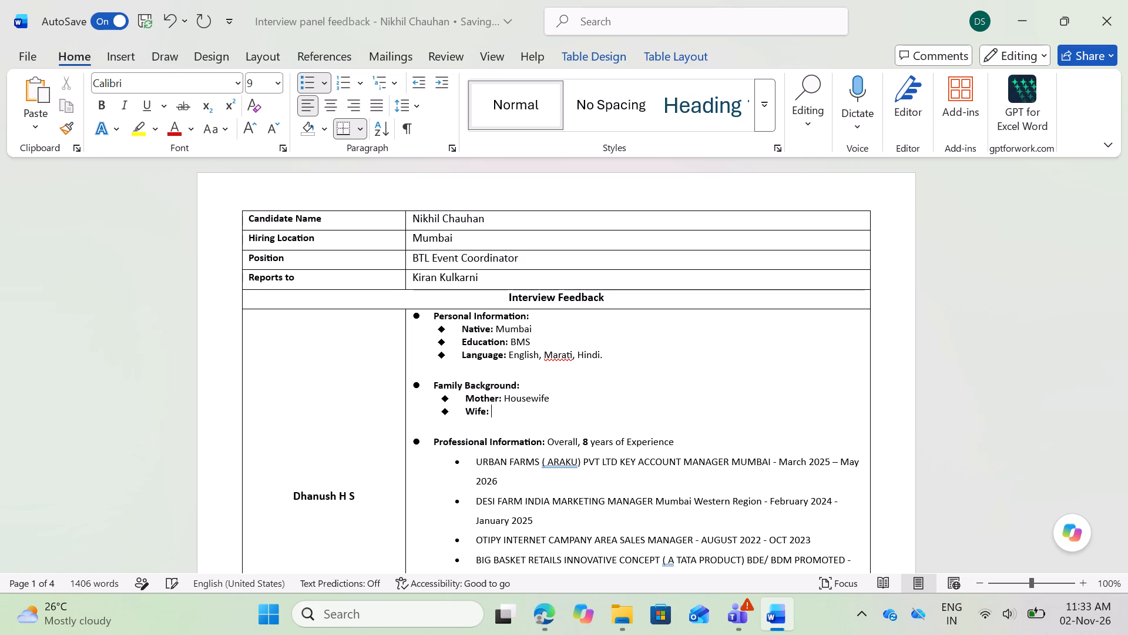
type("CA Assi")
type("stant")
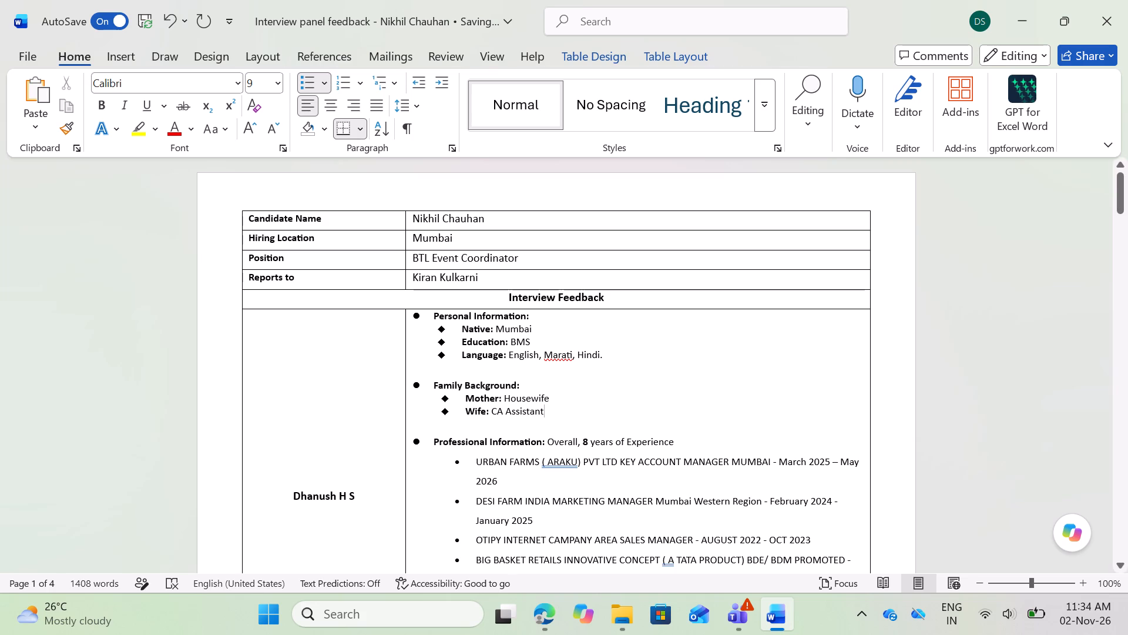
Accept the grammar suggestion "(ARAKU" in the Urban Farms bullet to remove the space after the opening bracket.
scroll(570, 415, "up", 3)
scroll(570, 415, "down", 6)
scroll(572, 415, "up", 4)
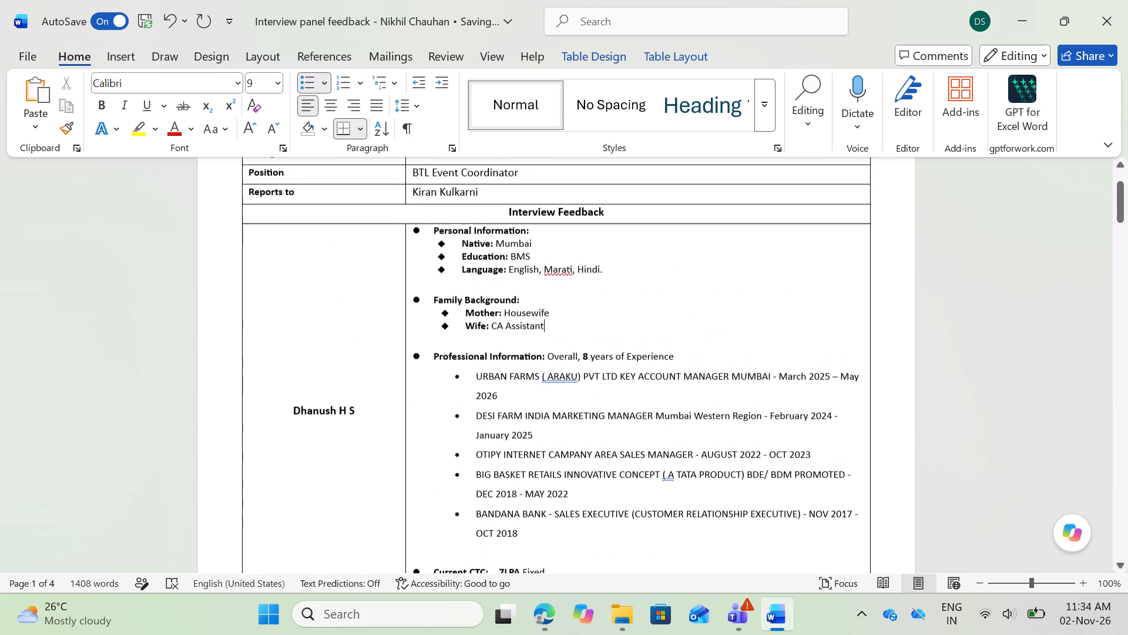
left_click(549, 375)
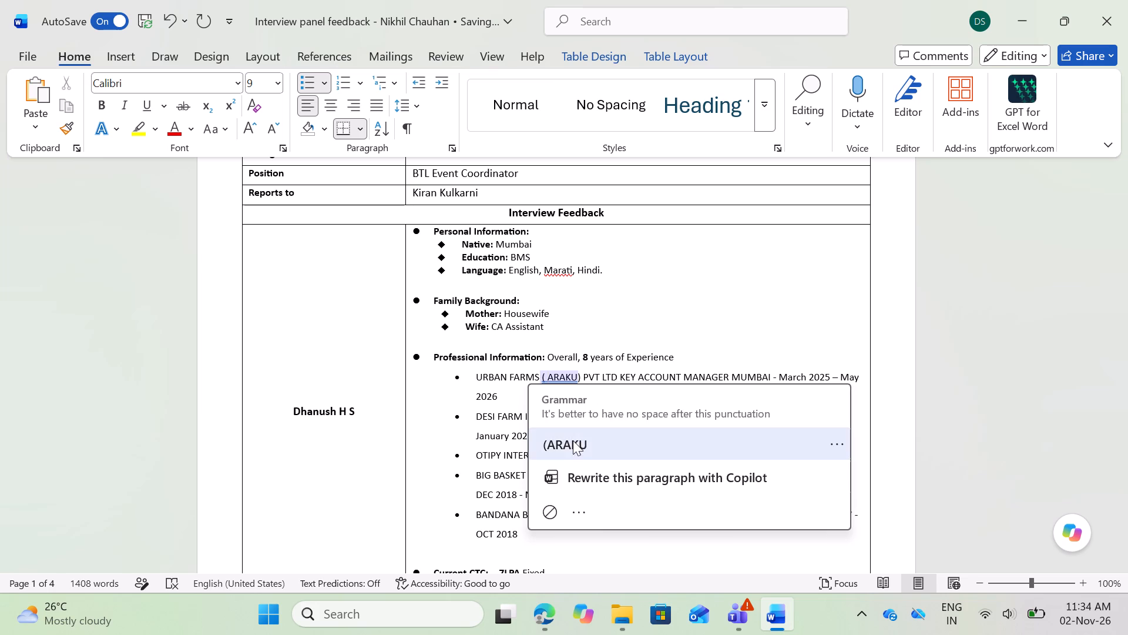
left_click(580, 445)
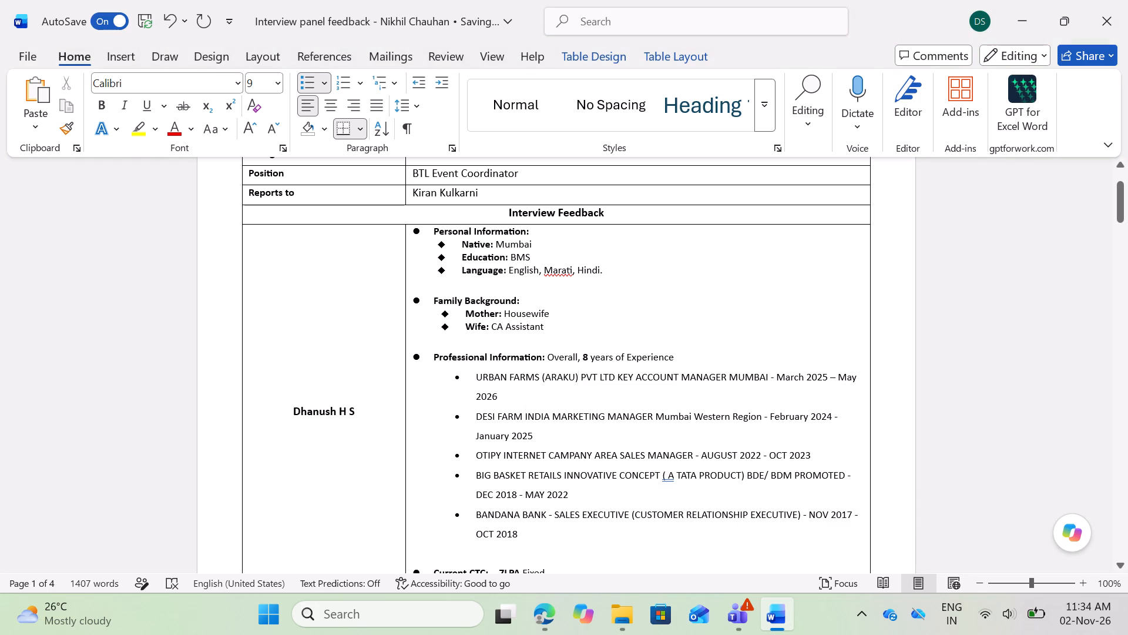
Add a full stop after "OCT 2018" at the end of the Bandana Bank bullet.
scroll(602, 462, "down", 2)
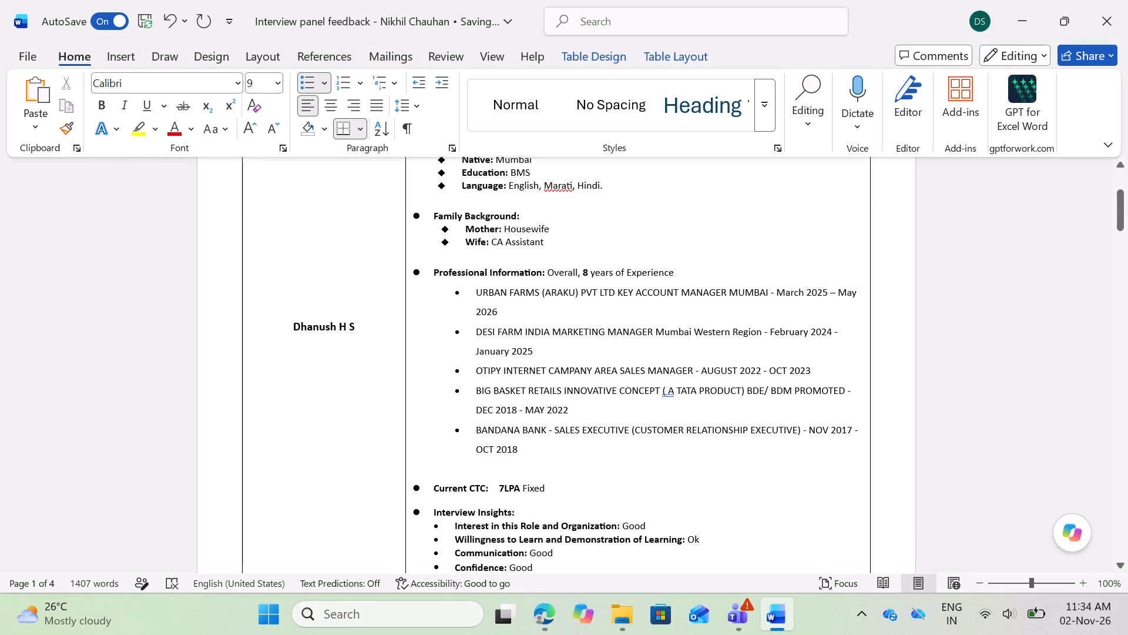
left_click(532, 446)
key("period")
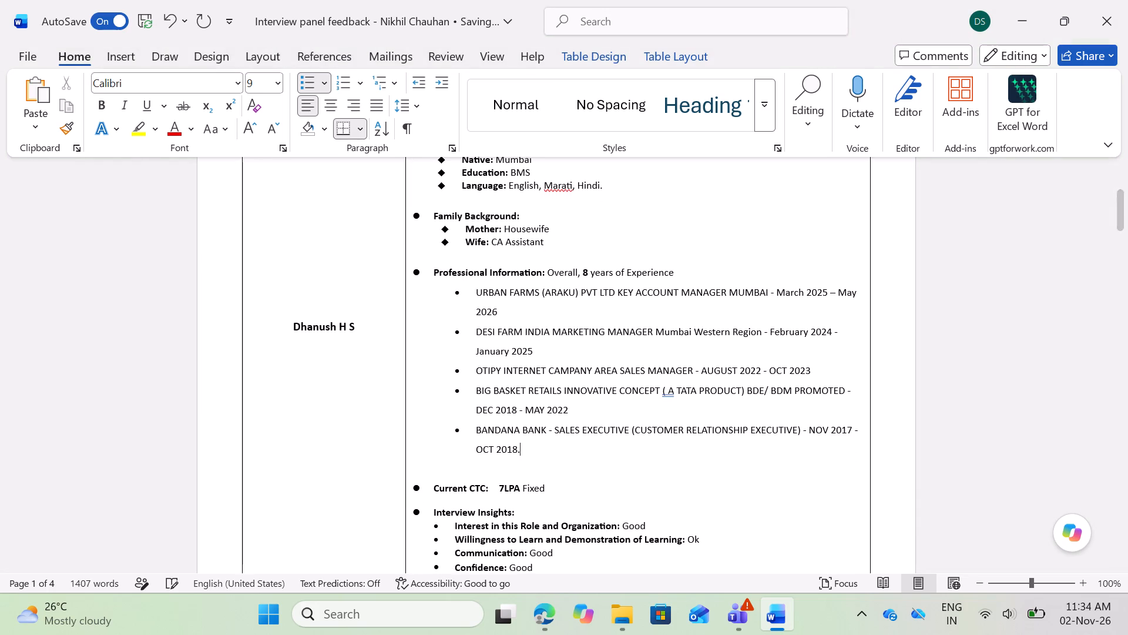
scroll(593, 486, "down", 2)
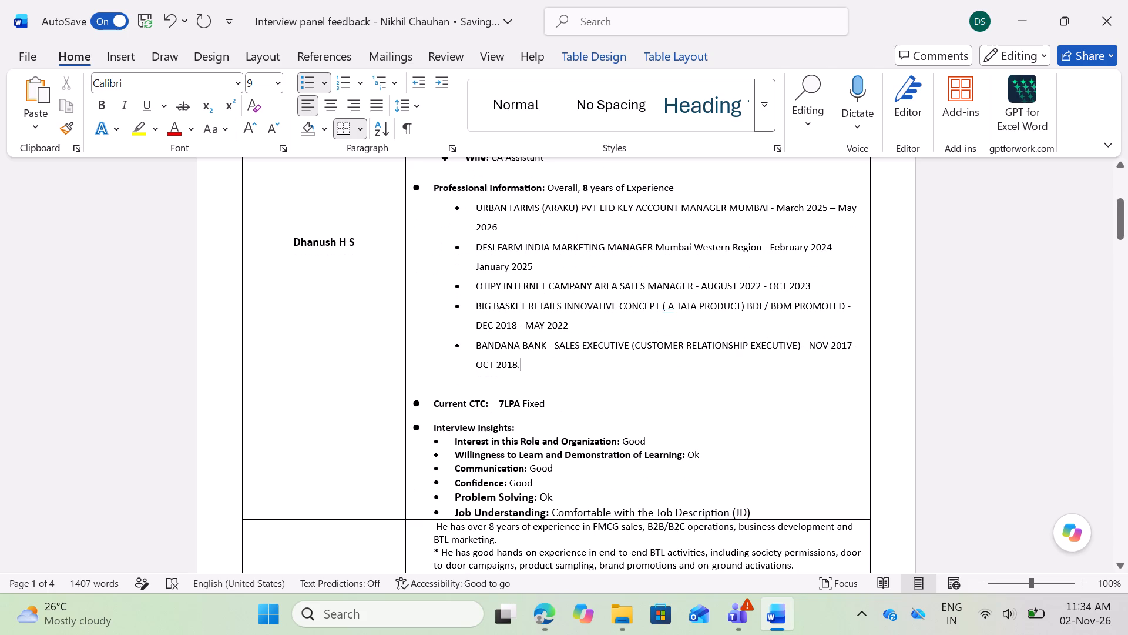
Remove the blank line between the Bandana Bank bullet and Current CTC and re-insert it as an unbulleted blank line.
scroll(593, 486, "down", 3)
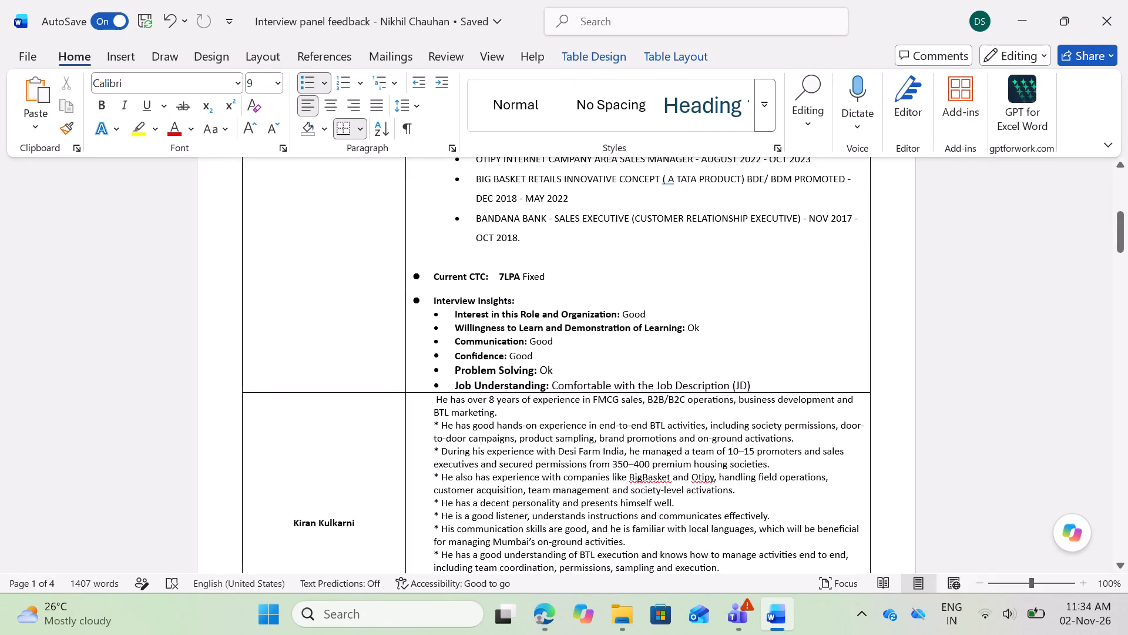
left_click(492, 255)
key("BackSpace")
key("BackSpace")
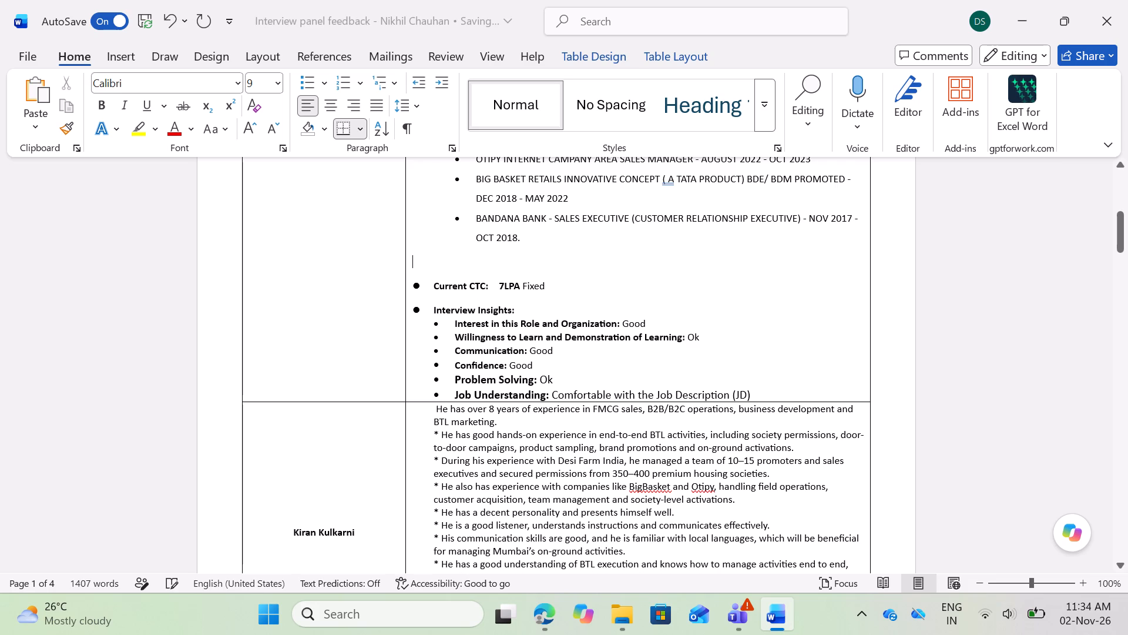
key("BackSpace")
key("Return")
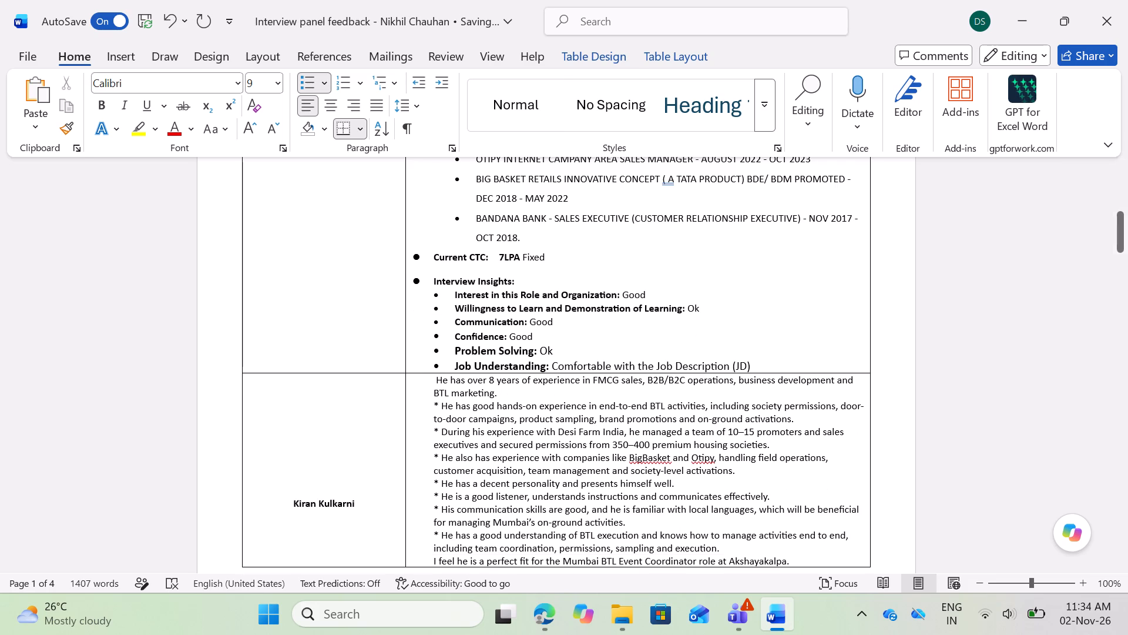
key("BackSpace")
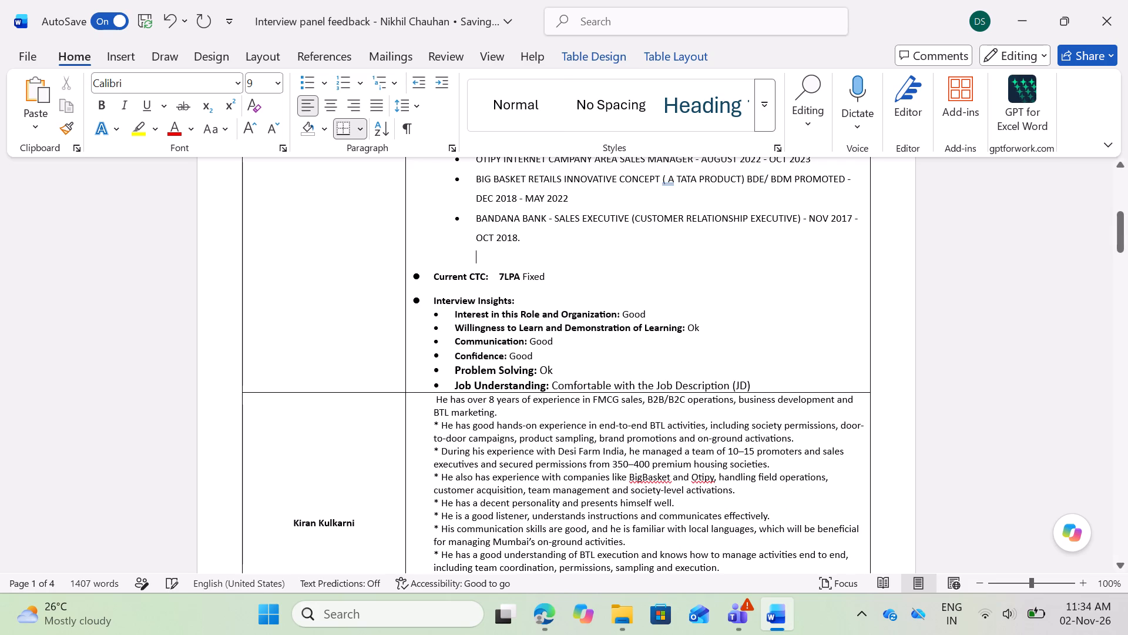
Review the first interviewer's feedback from the Current CTC entry back up to the candidate details at the start of the document.
left_click(568, 270)
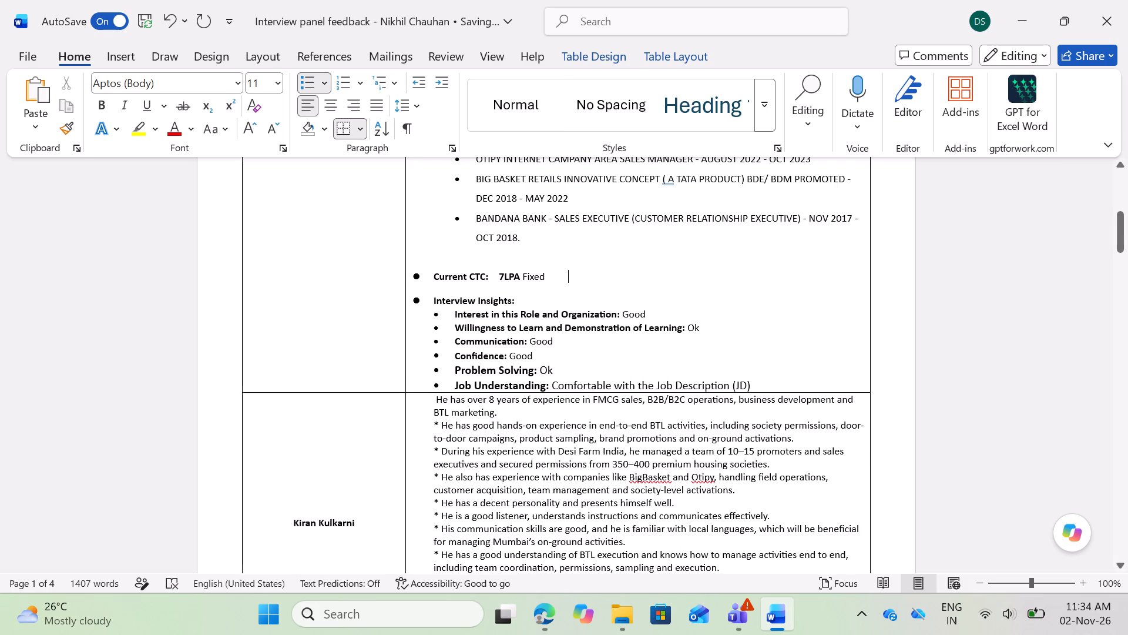
left_click(550, 278)
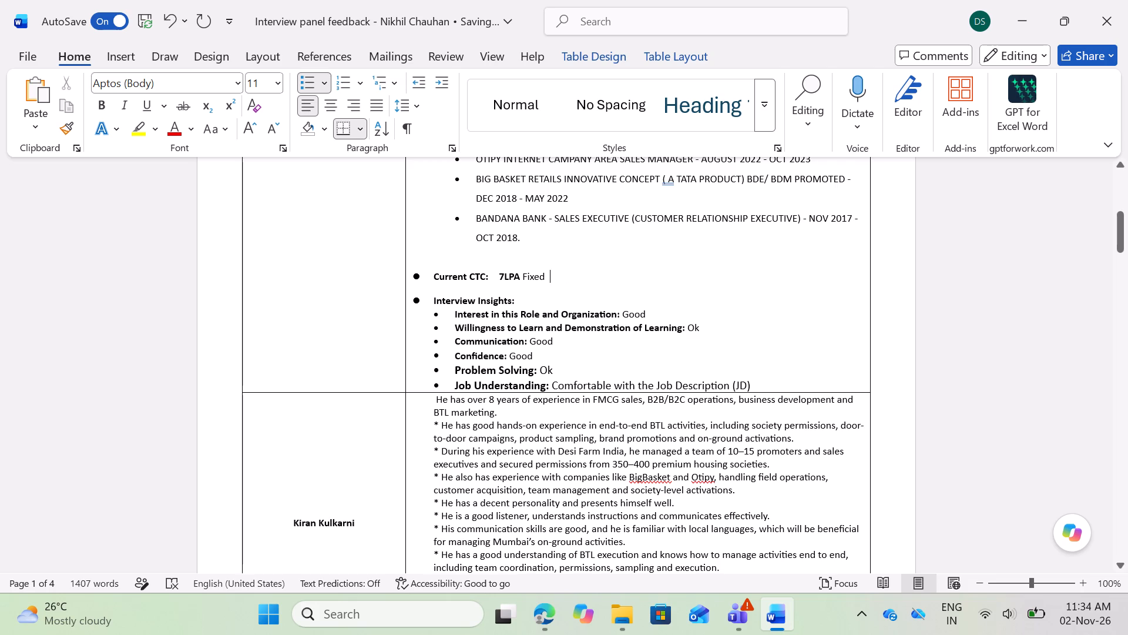
left_click(543, 277)
scroll(568, 303, "up", 5)
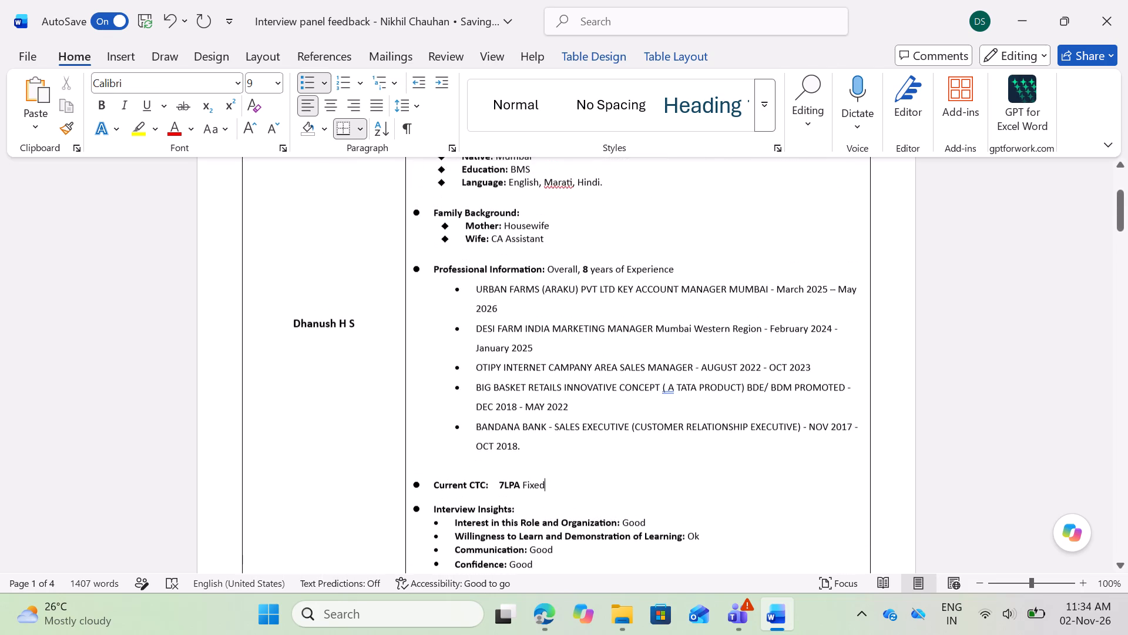
scroll(566, 315, "up", 10)
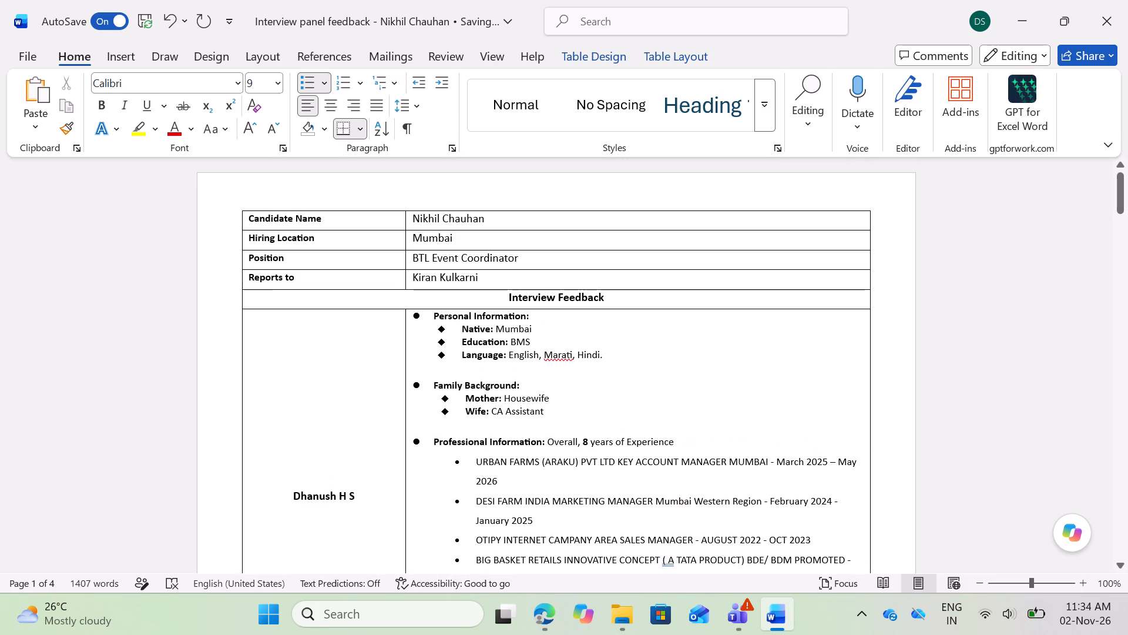
scroll(566, 315, "up", 3)
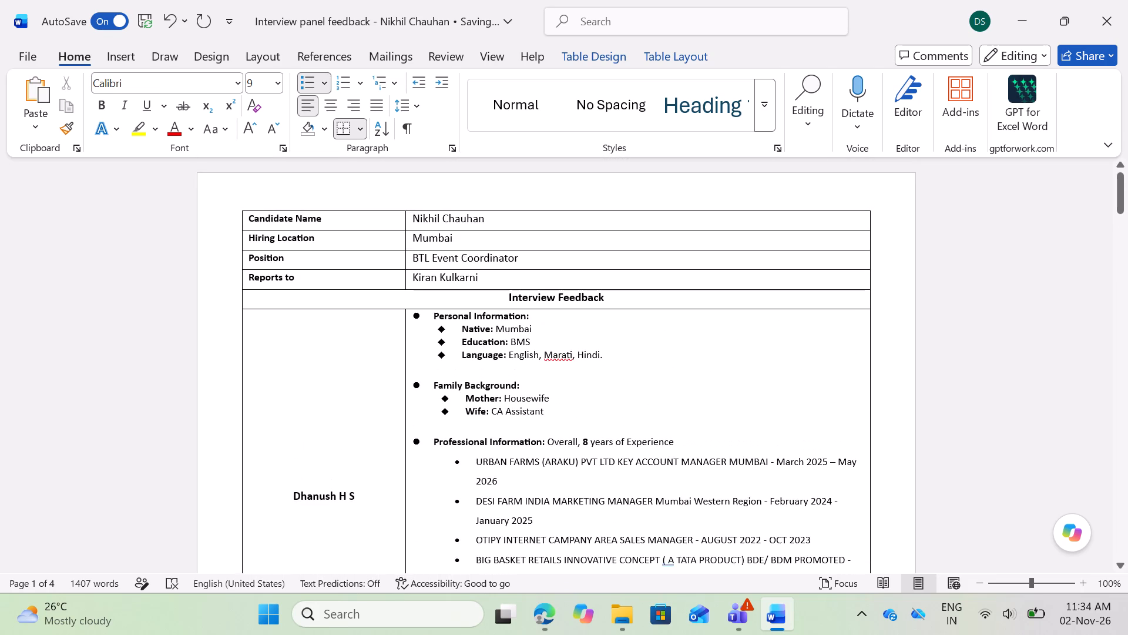
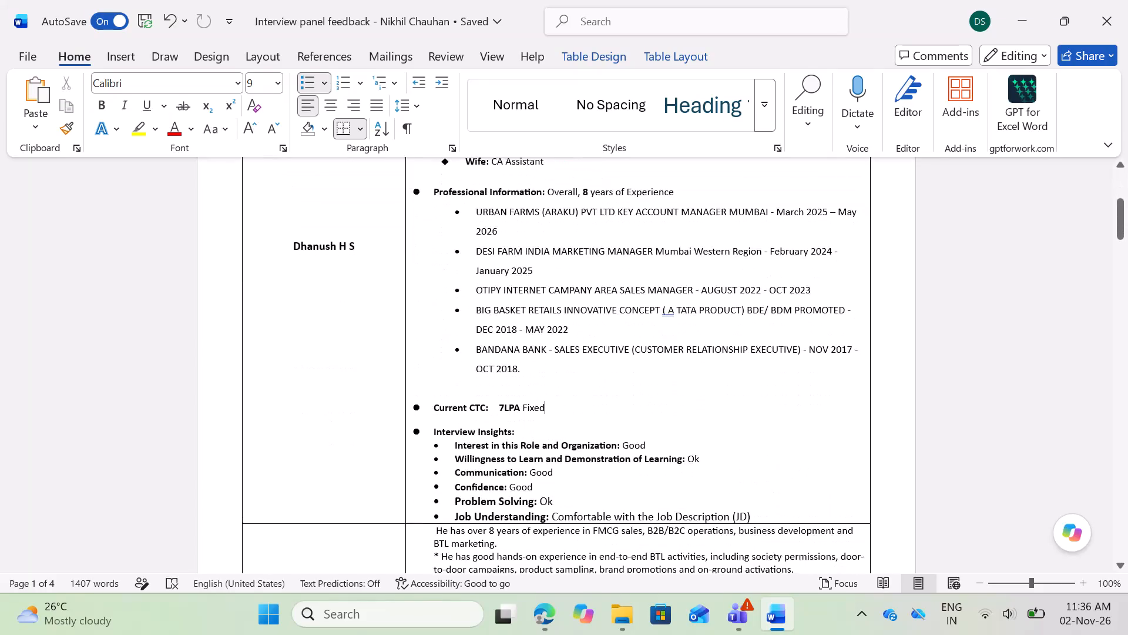
Remove the blank lines above the second interviewer's name, keep one line break before it, and centre-align the name in its cell.
scroll(578, 350, "down", 3)
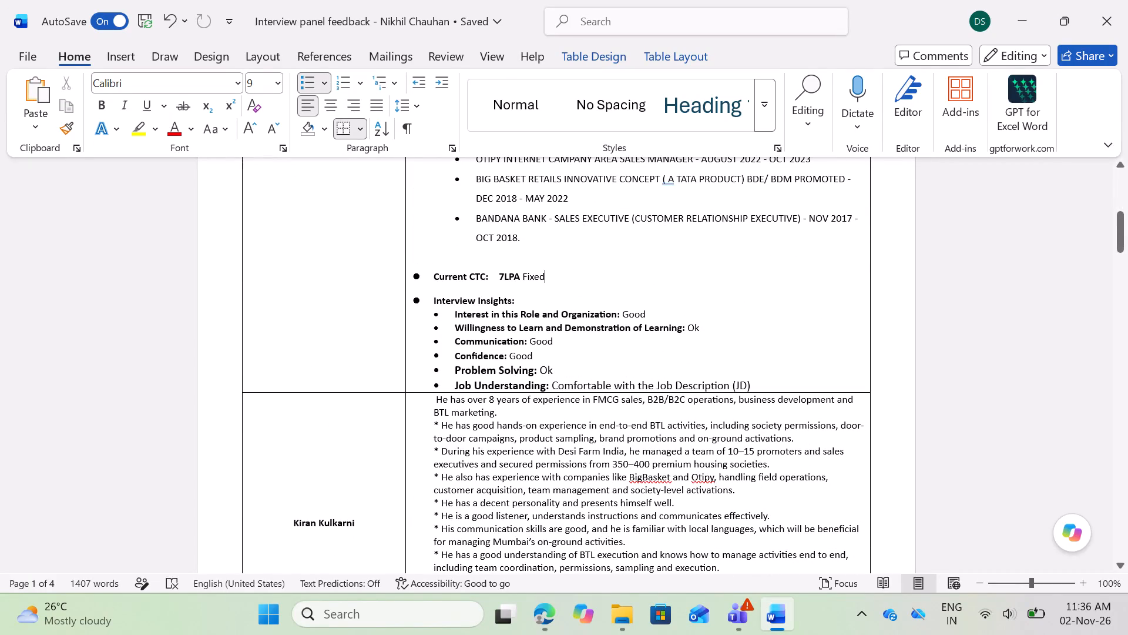
scroll(749, 290, "down", 11)
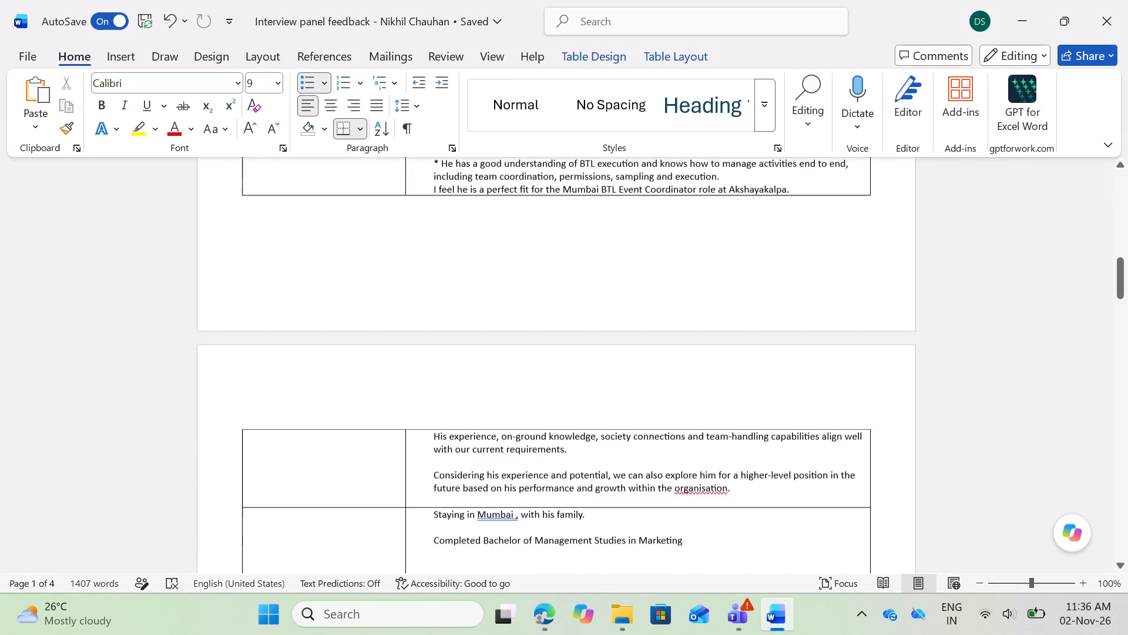
scroll(751, 292, "up", 7)
left_click(288, 355)
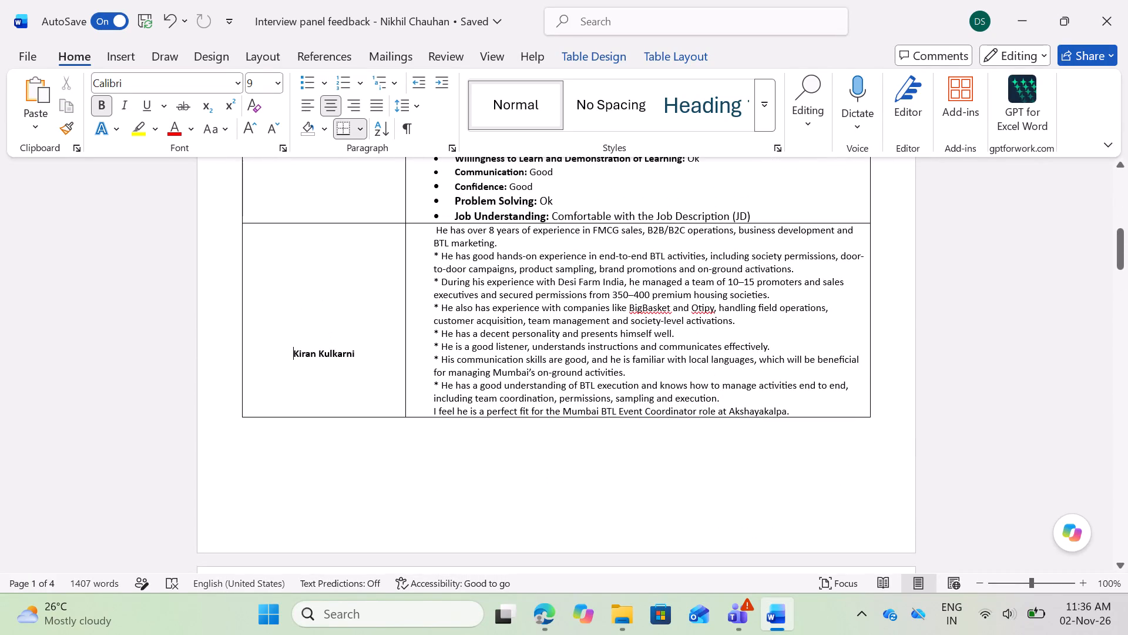
key("BackSpace")
key("BackSpace")
key("BackSpace")
key("BackSpace")
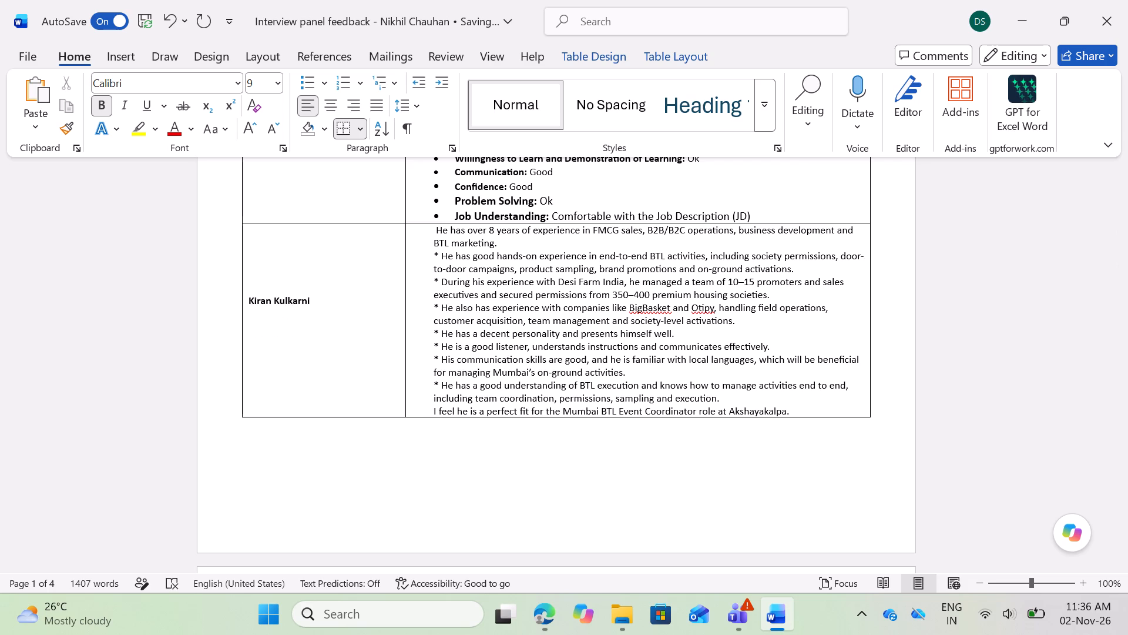
key("Return")
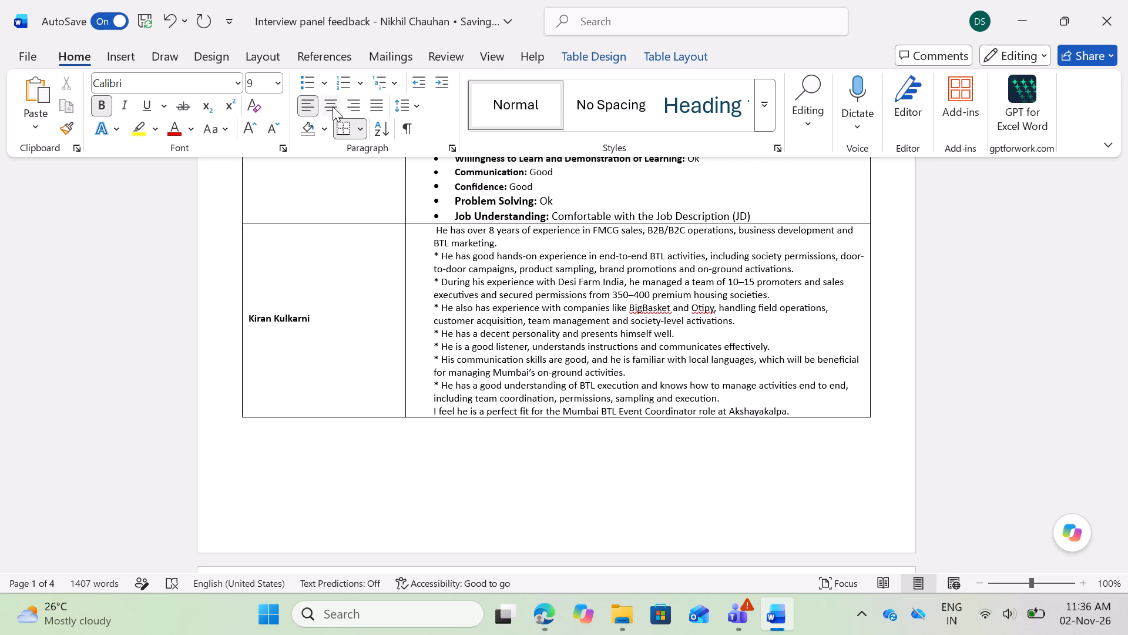
left_click(333, 106)
Review the remaining interviewers' feedback from the second page down to the final recommendation at the end of the document.
scroll(609, 340, "down", 6)
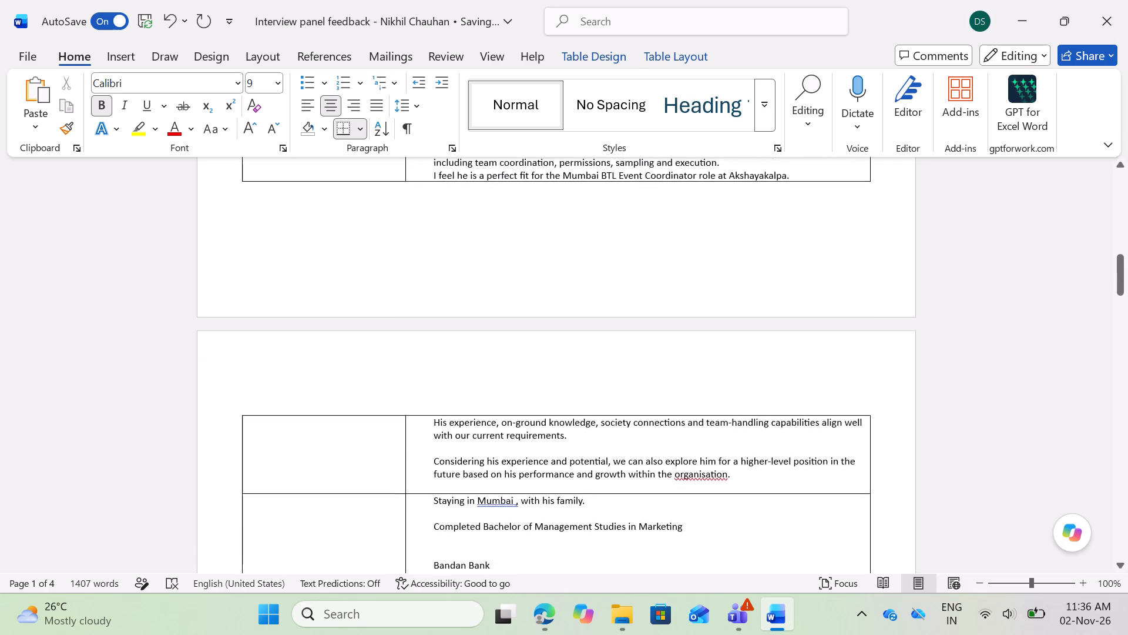
scroll(609, 340, "down", 6)
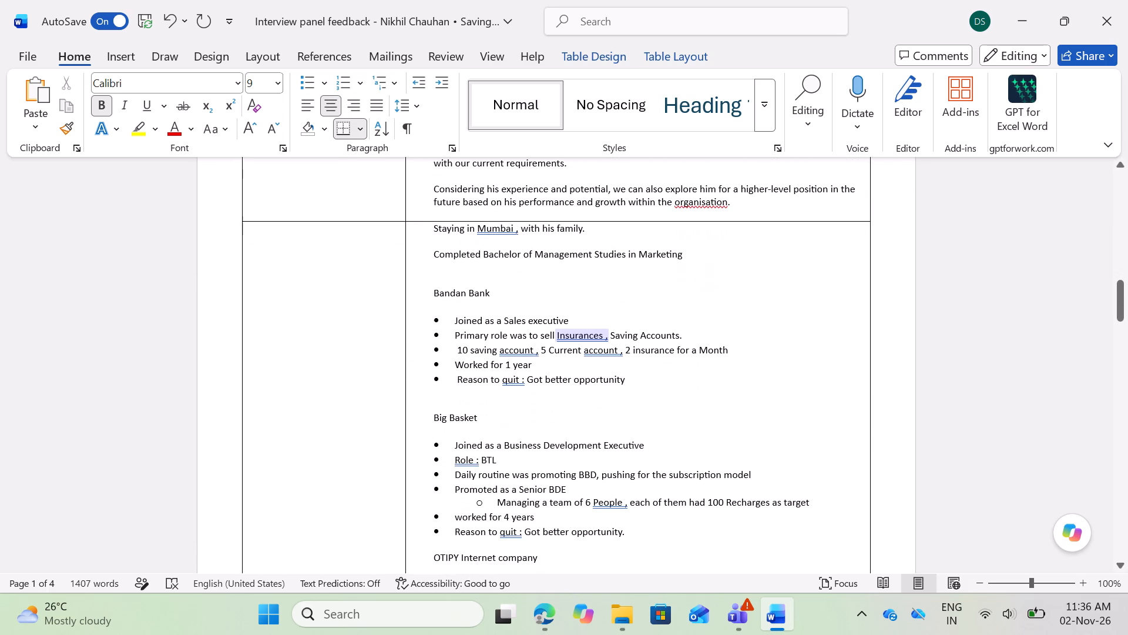
scroll(609, 339, "down", 5)
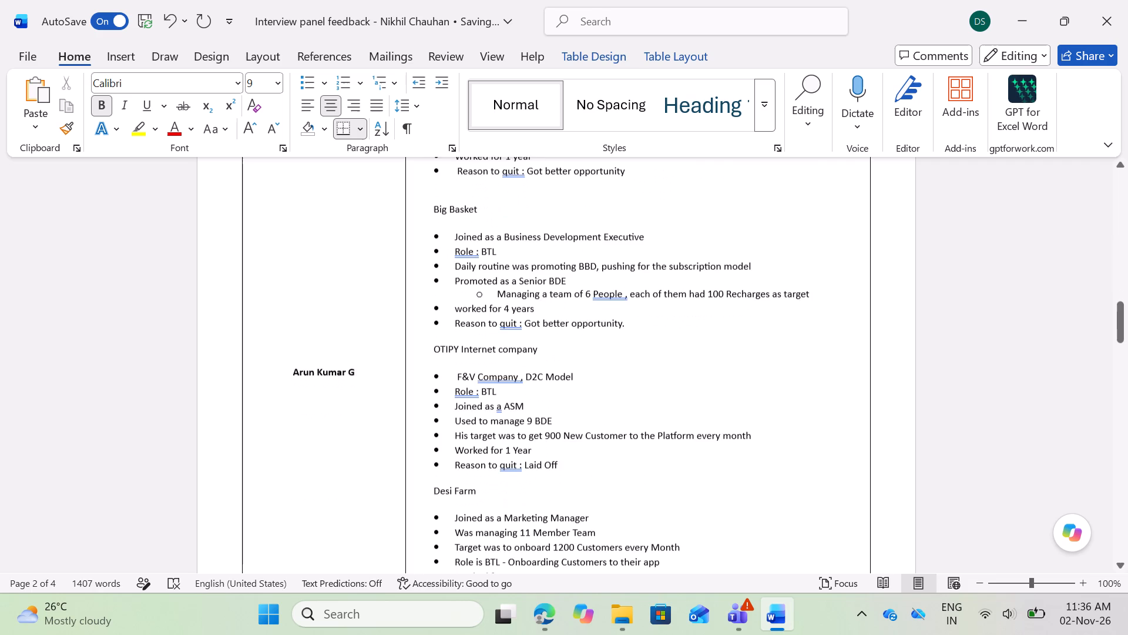
scroll(609, 339, "down", 11)
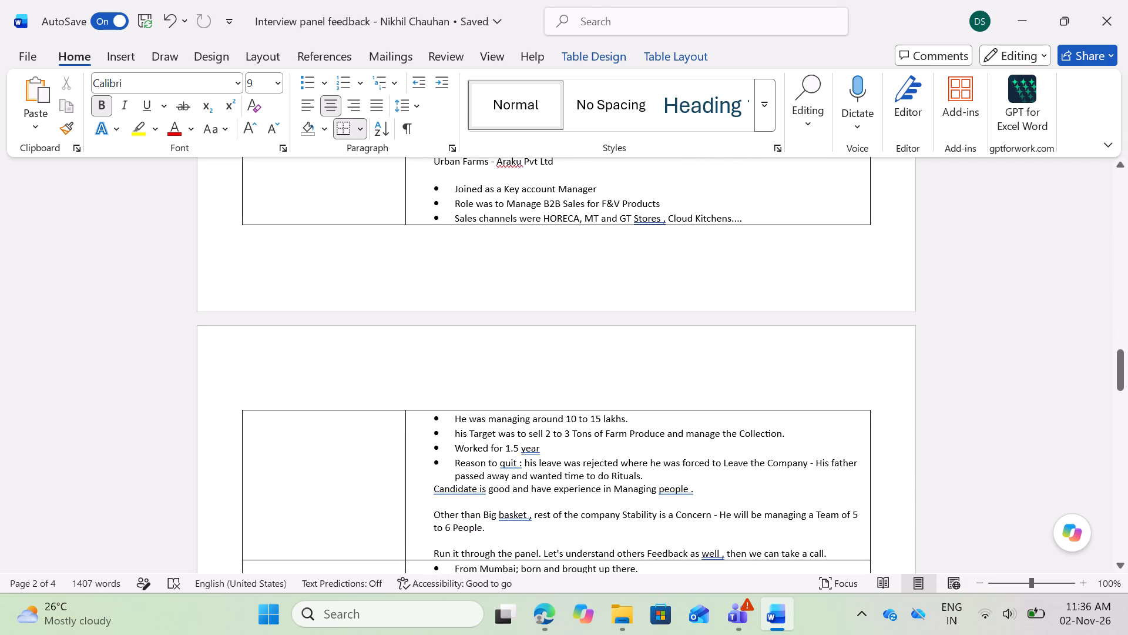
scroll(609, 339, "down", 6)
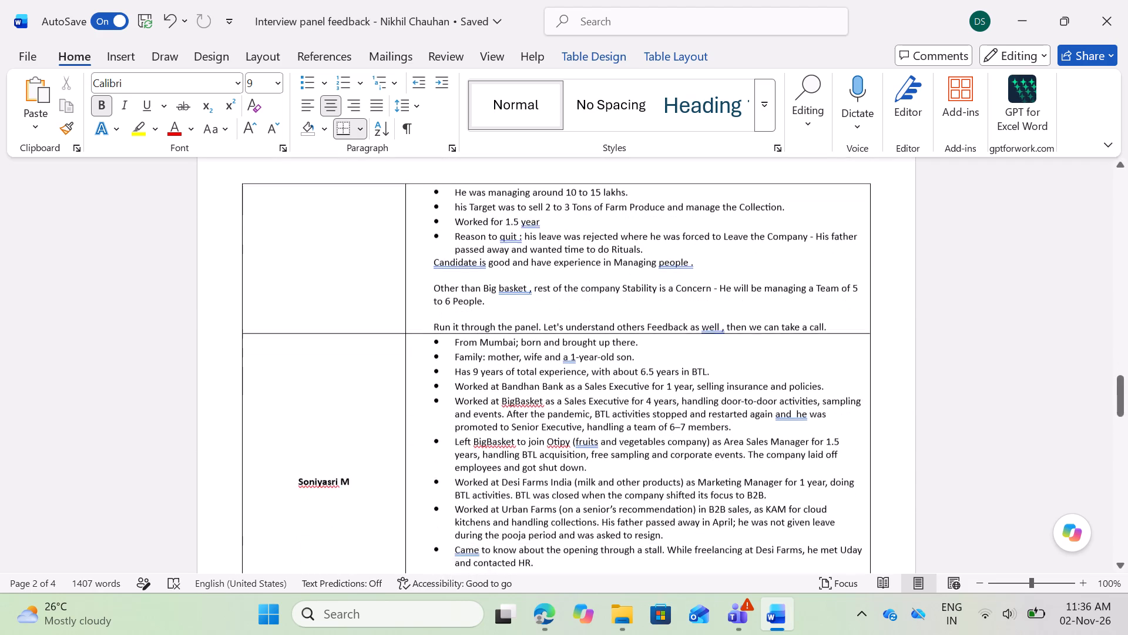
scroll(609, 339, "down", 14)
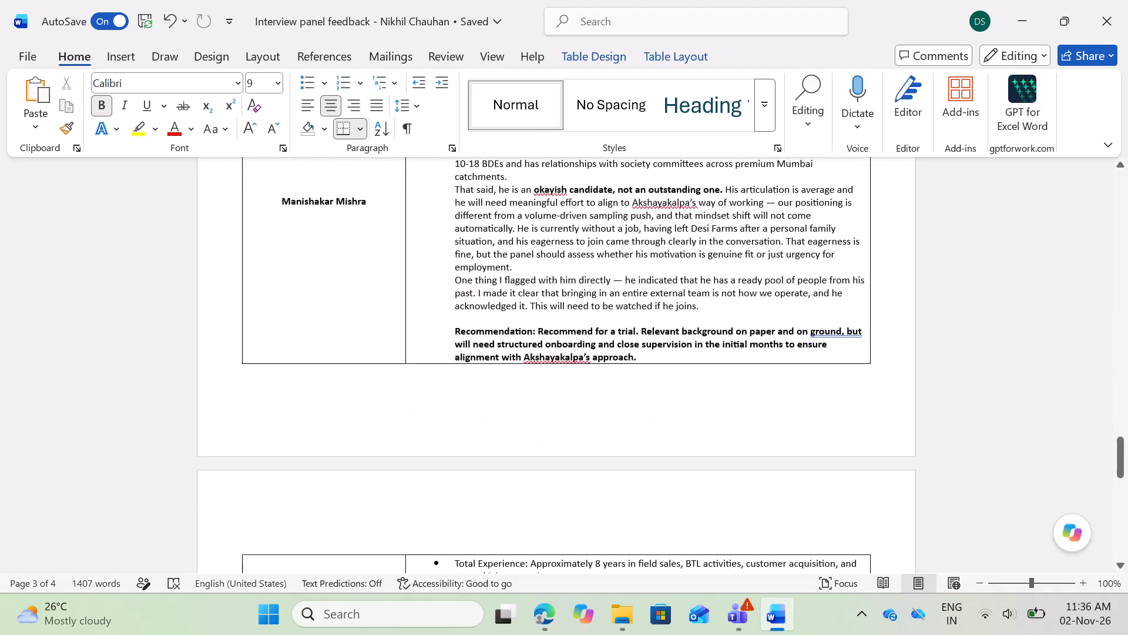
scroll(608, 339, "down", 11)
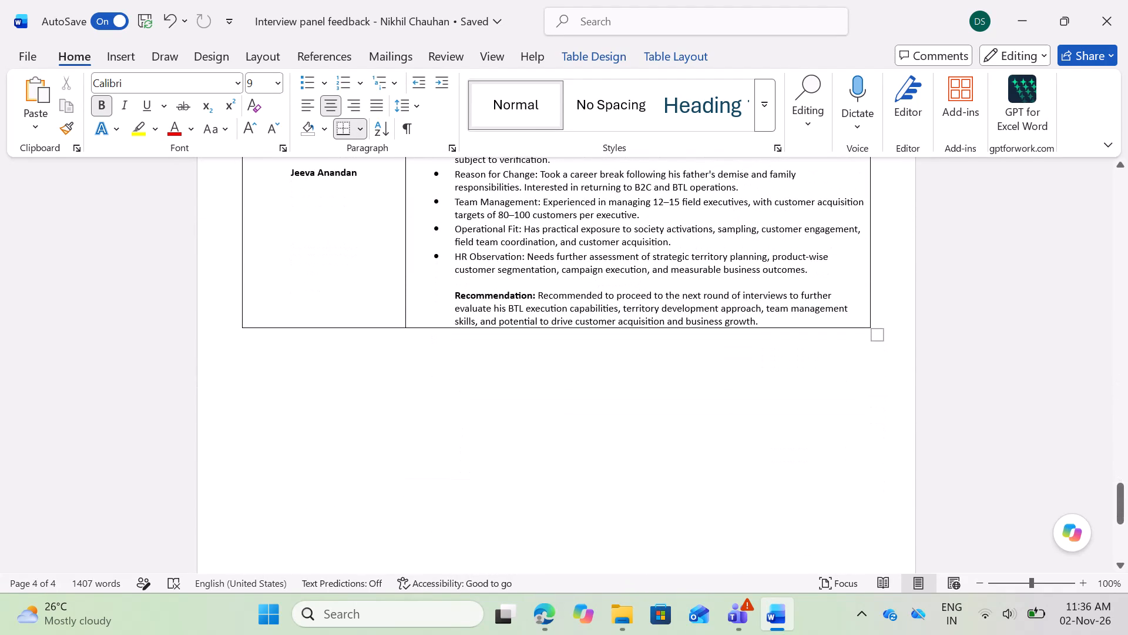
scroll(474, 324, "up", 2)
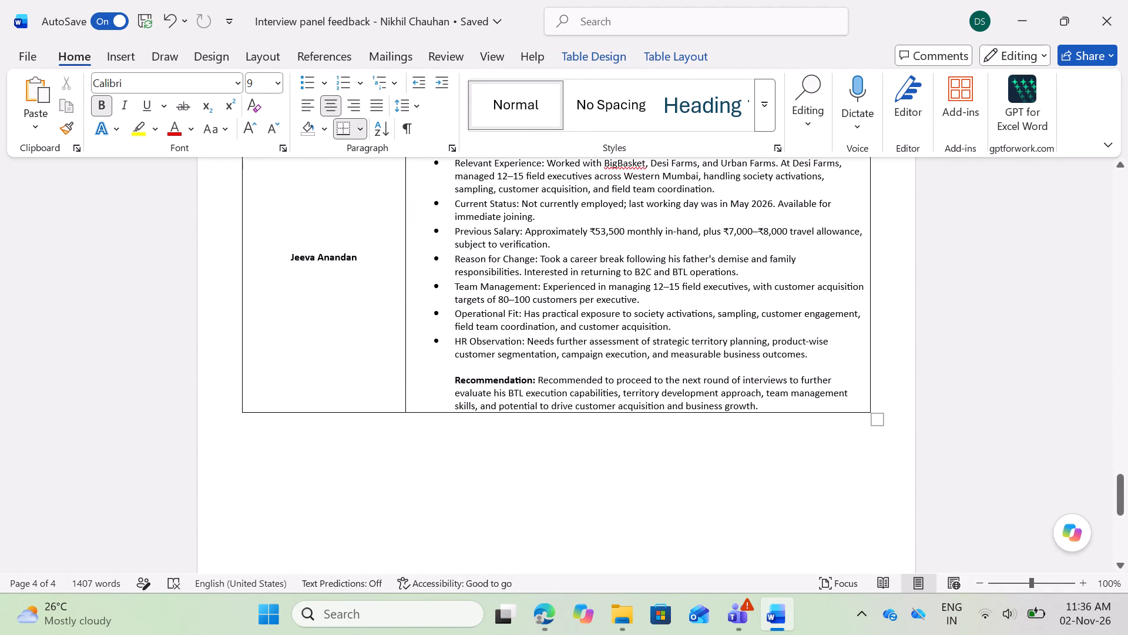
Copy the document's file name.
left_click(364, 25)
key("ctrl+c")
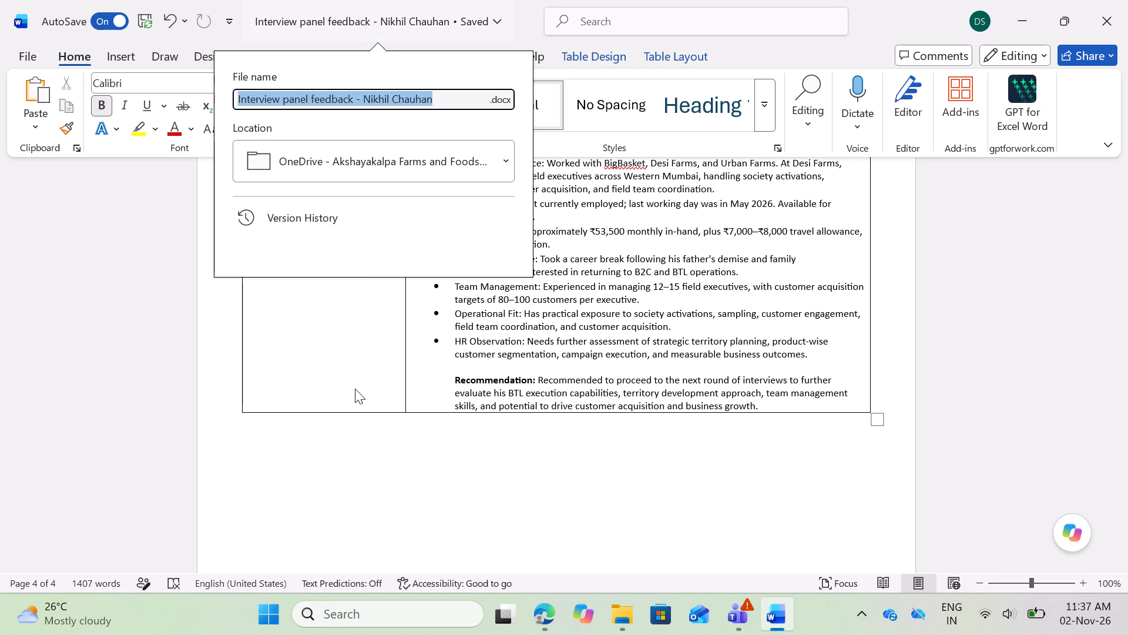
left_click(388, 455)
left_click(323, 11)
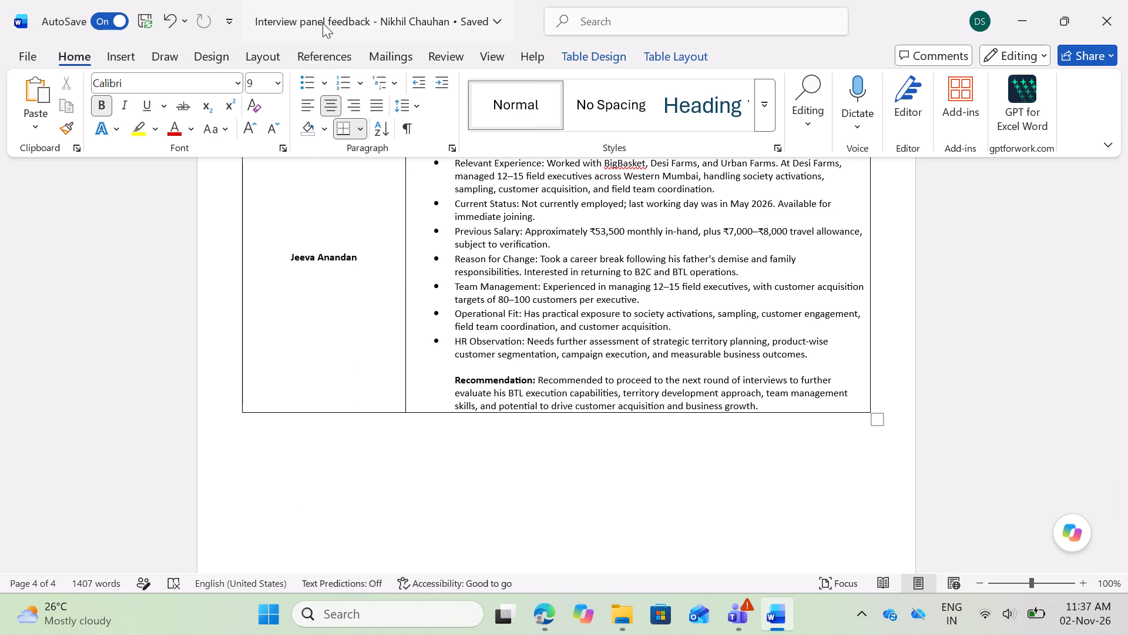
key("ctrl+c")
left_click(330, 467)
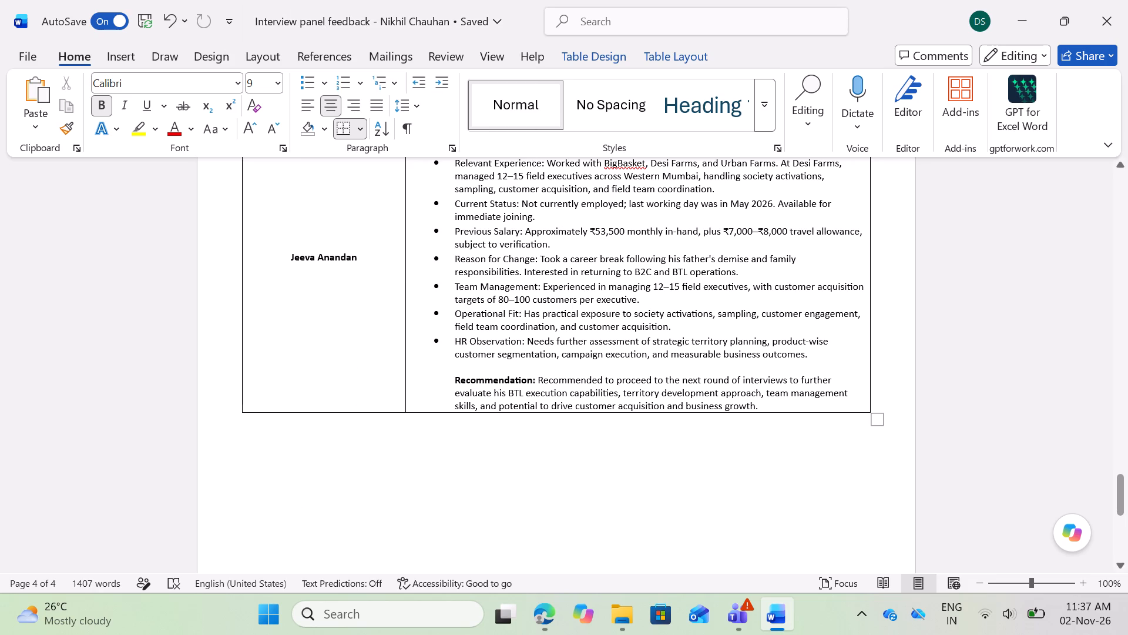
Print all pages with Microsoft Print to PDF and save the PDF in Downloads under the copied file name.
key("ctrl+p")
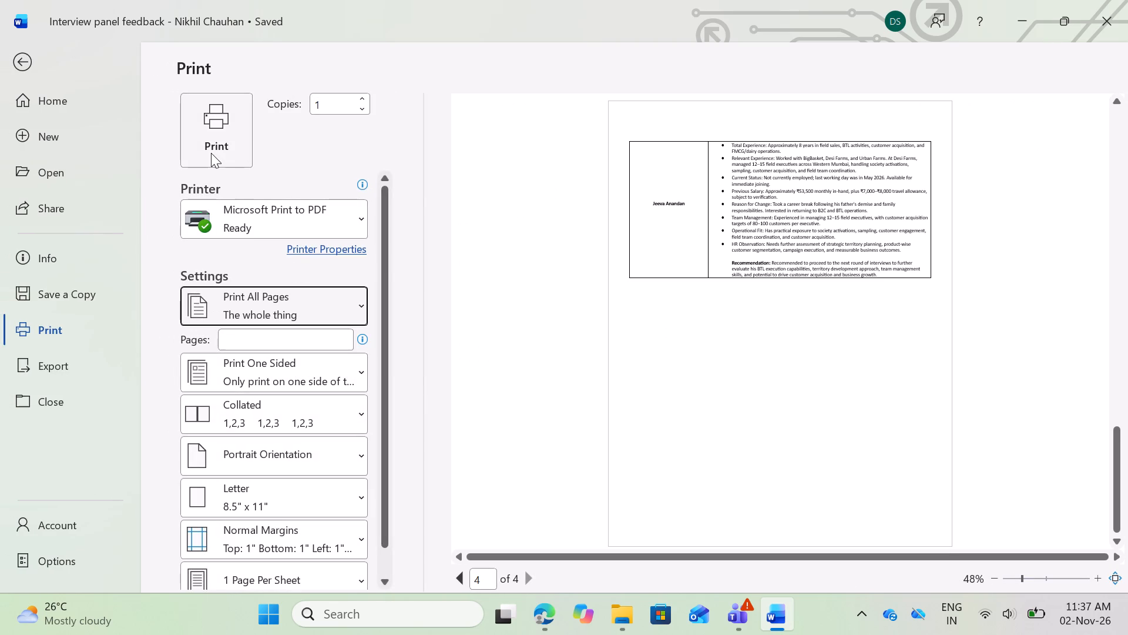
left_click(213, 133)
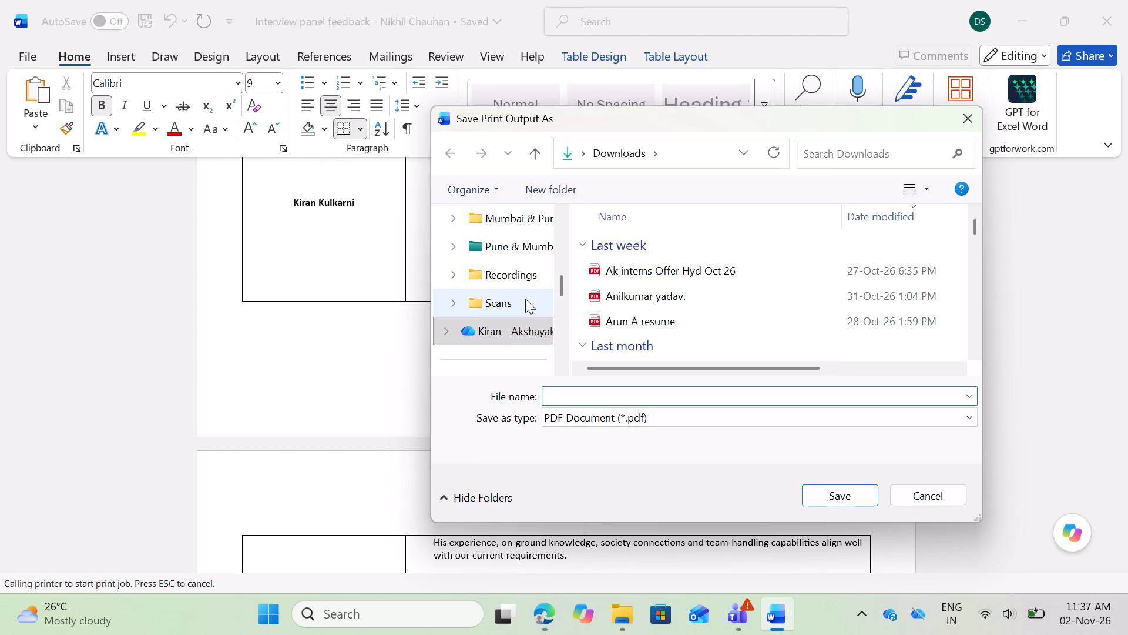
scroll(525, 299, "down", 2)
left_click(499, 220)
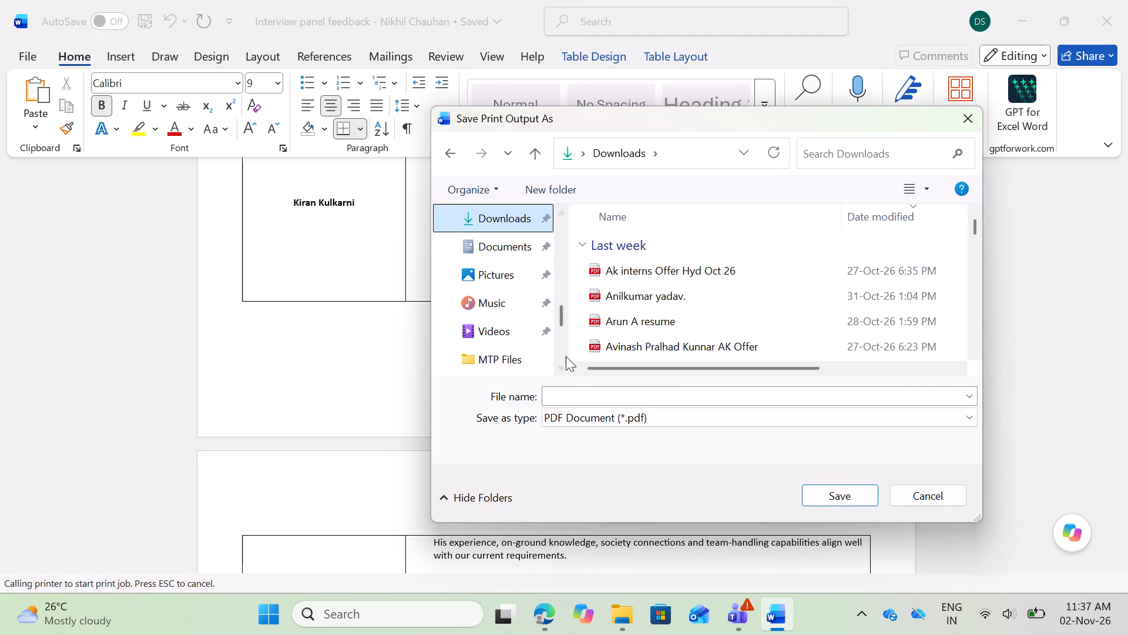
left_click(563, 397)
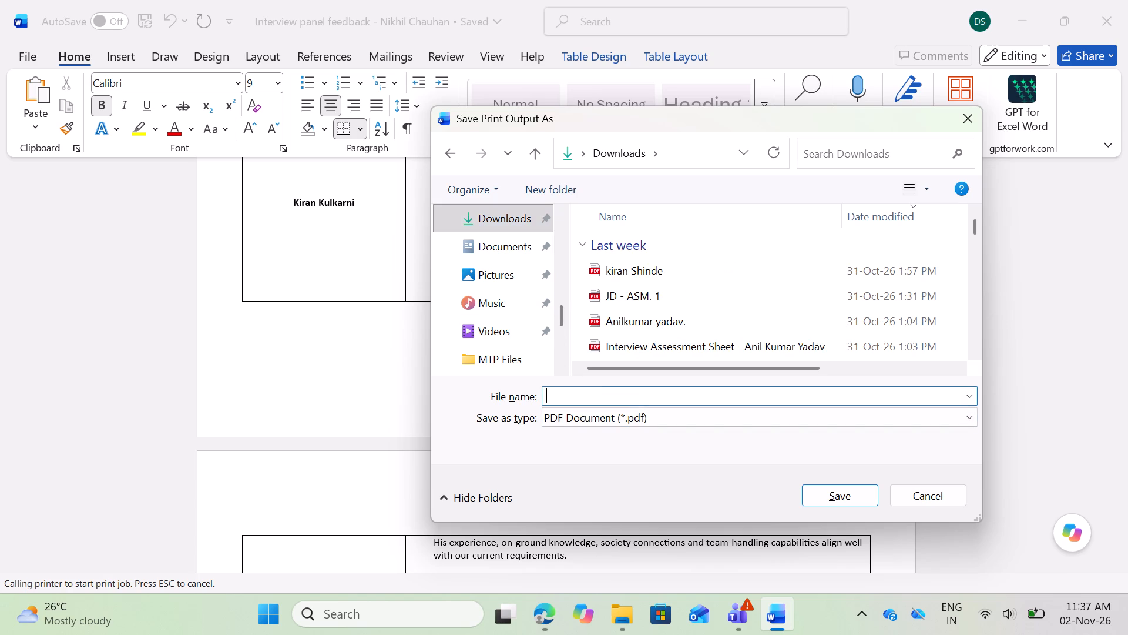
key("ctrl+v")
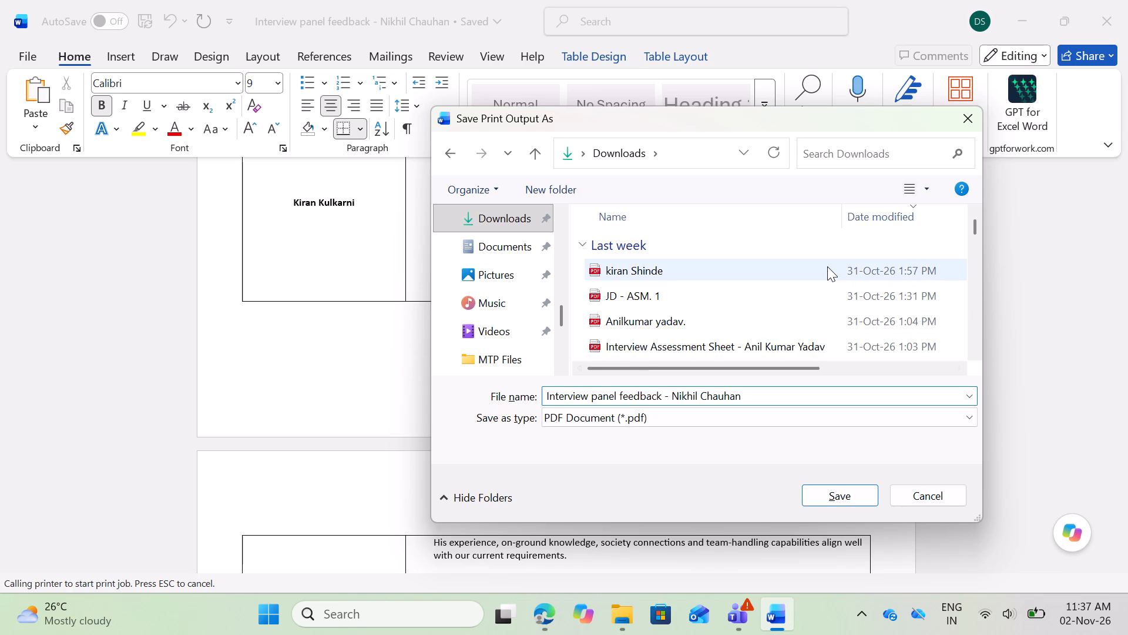
scroll(827, 266, "down", 4)
scroll(827, 266, "up", 8)
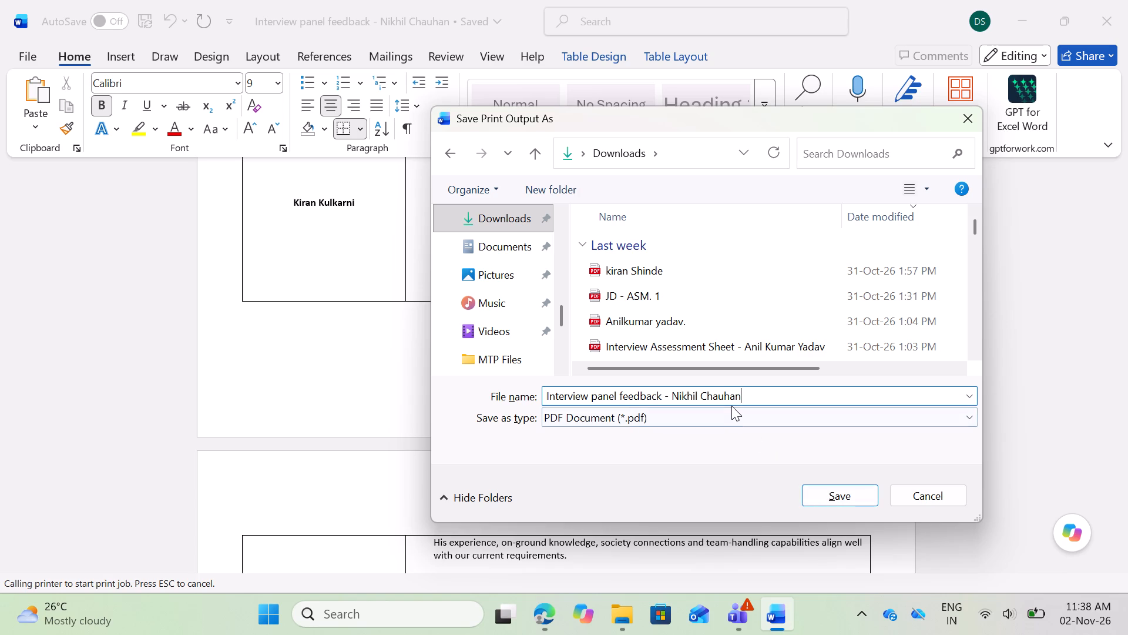
left_click(838, 496)
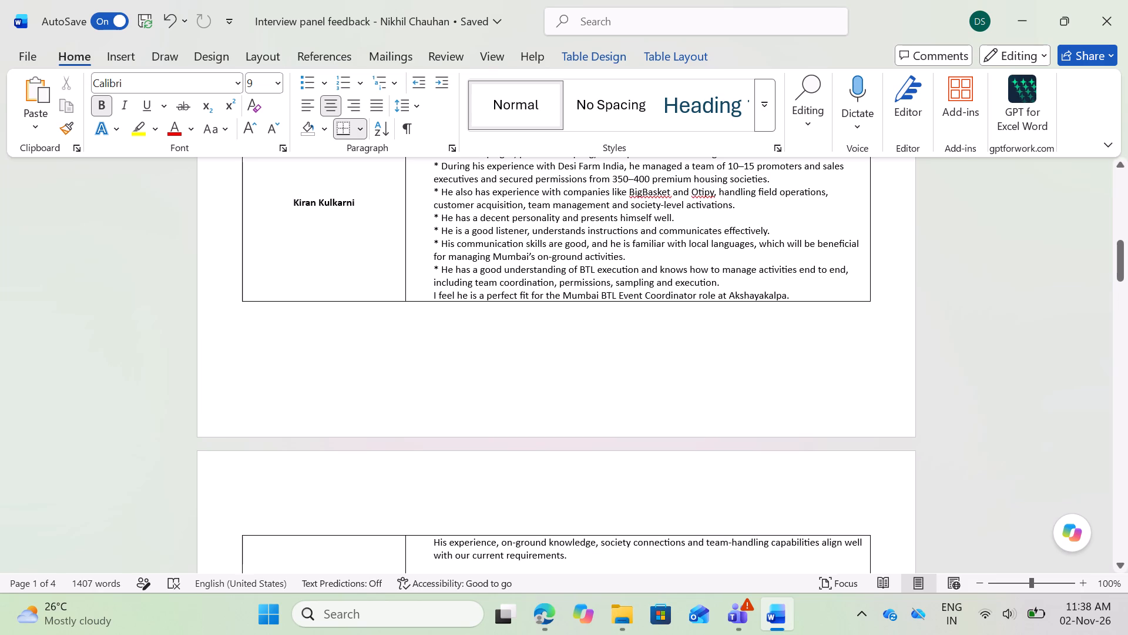
Accept the spelling suggestion "Big Basket" for BigBasket in the second interviewer's feedback.
scroll(778, 377, "up", 1)
left_click(663, 232)
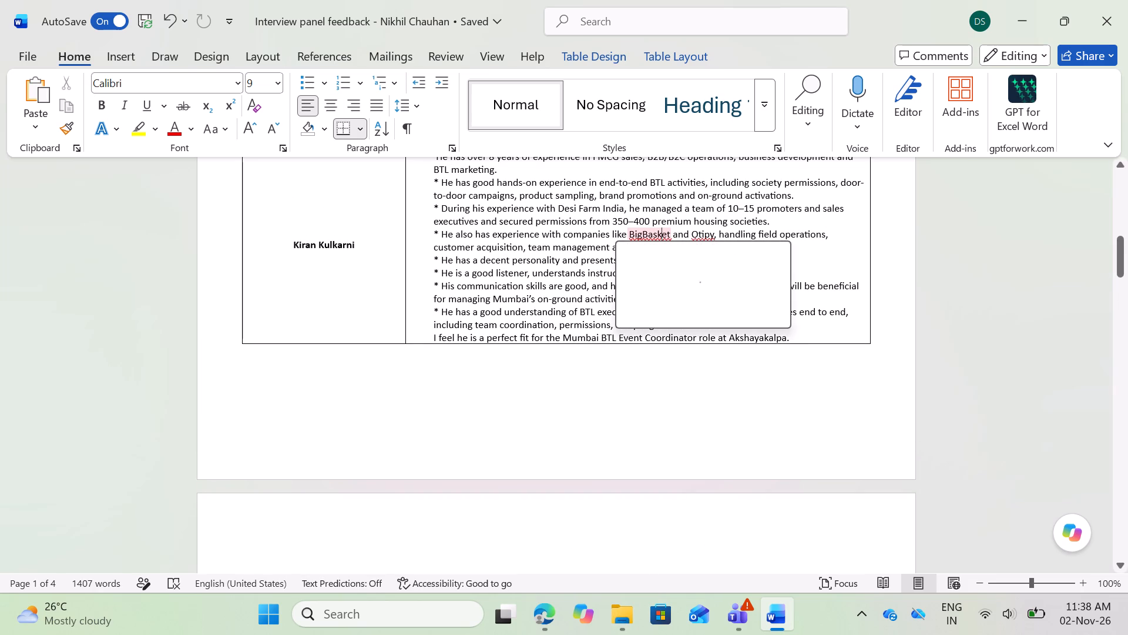
left_click(682, 292)
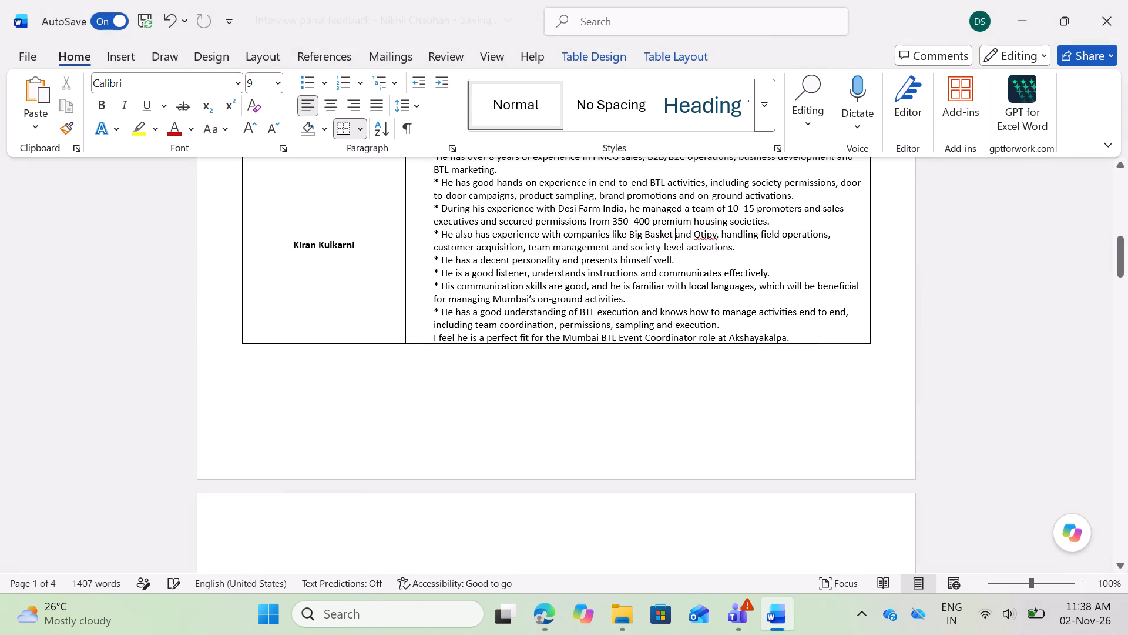
left_click(711, 228)
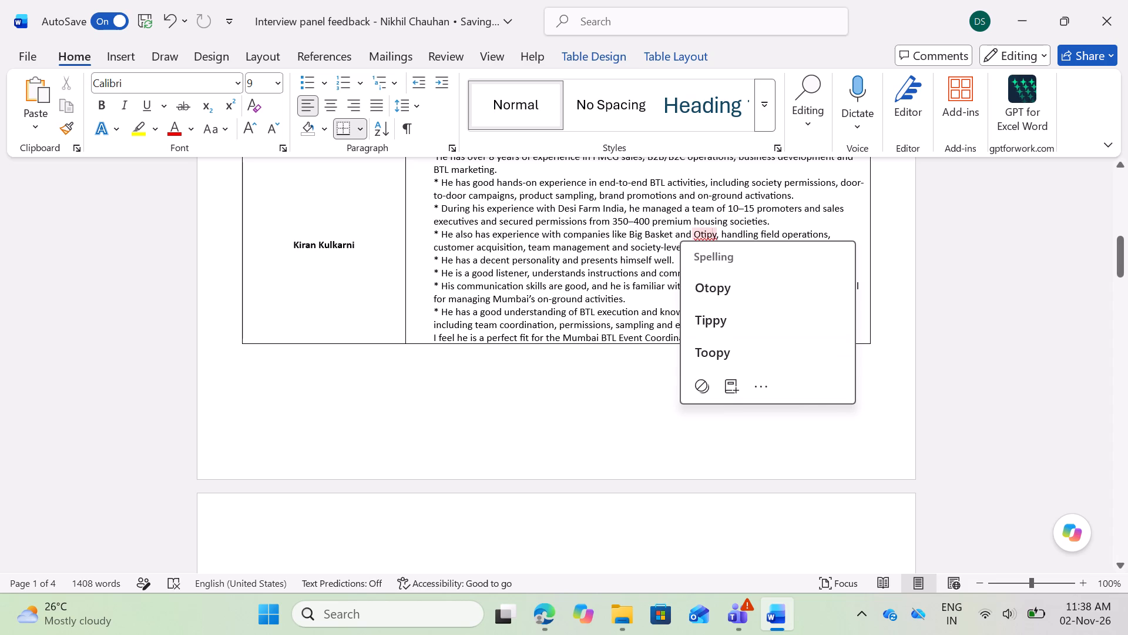
left_click(630, 423)
Review the first page's candidate details and feedback, then continue to the feedback at the top of page 2.
scroll(630, 423, "up", 2)
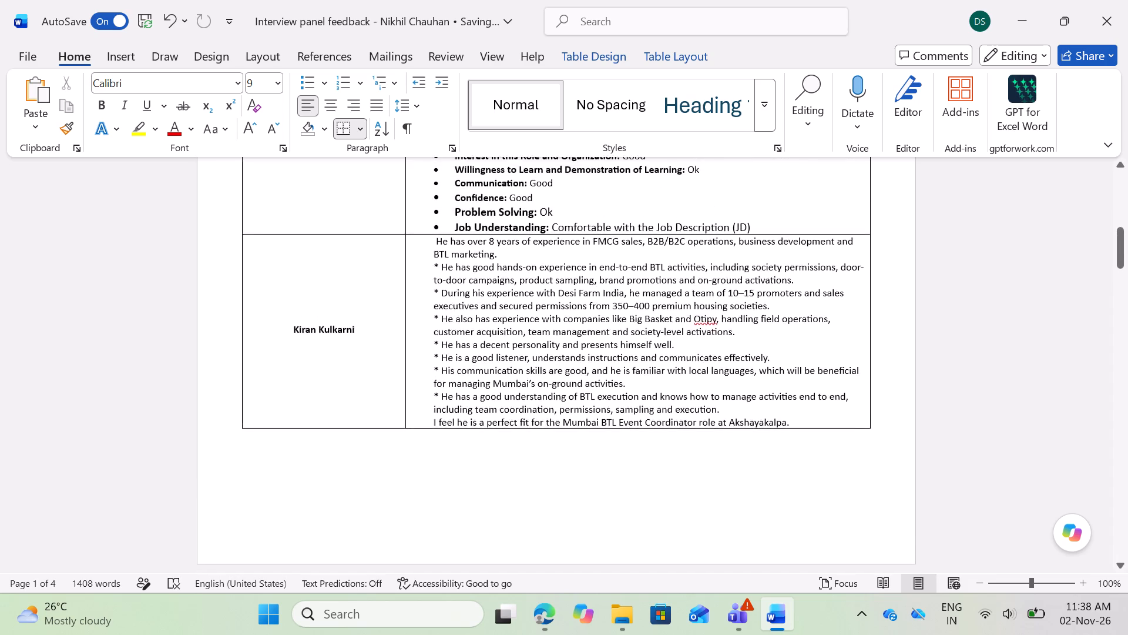
scroll(630, 423, "up", 18)
scroll(630, 423, "down", 4)
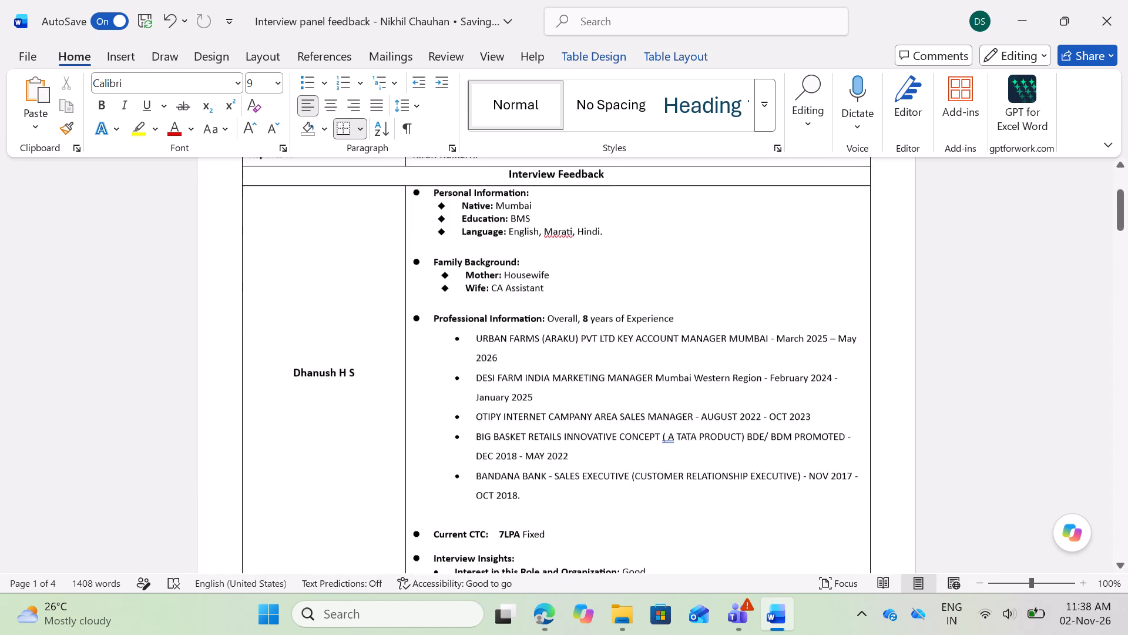
scroll(630, 423, "down", 14)
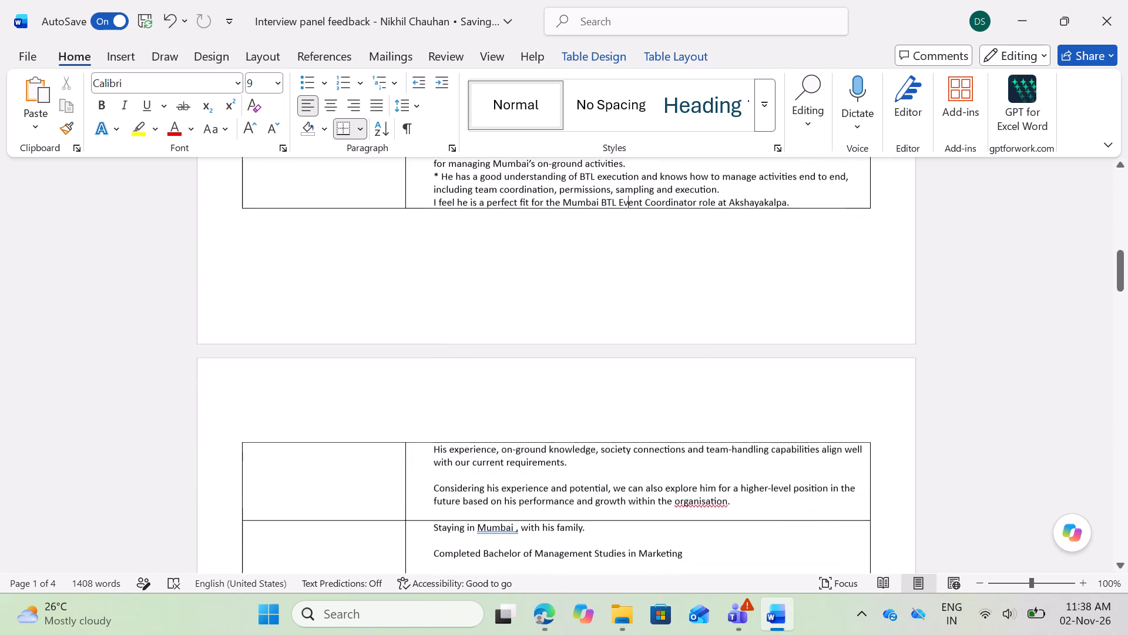
Delete the blank line at the end of the second interviewer's feedback, after the paragraph ending in "organisation".
scroll(629, 423, "down", 3)
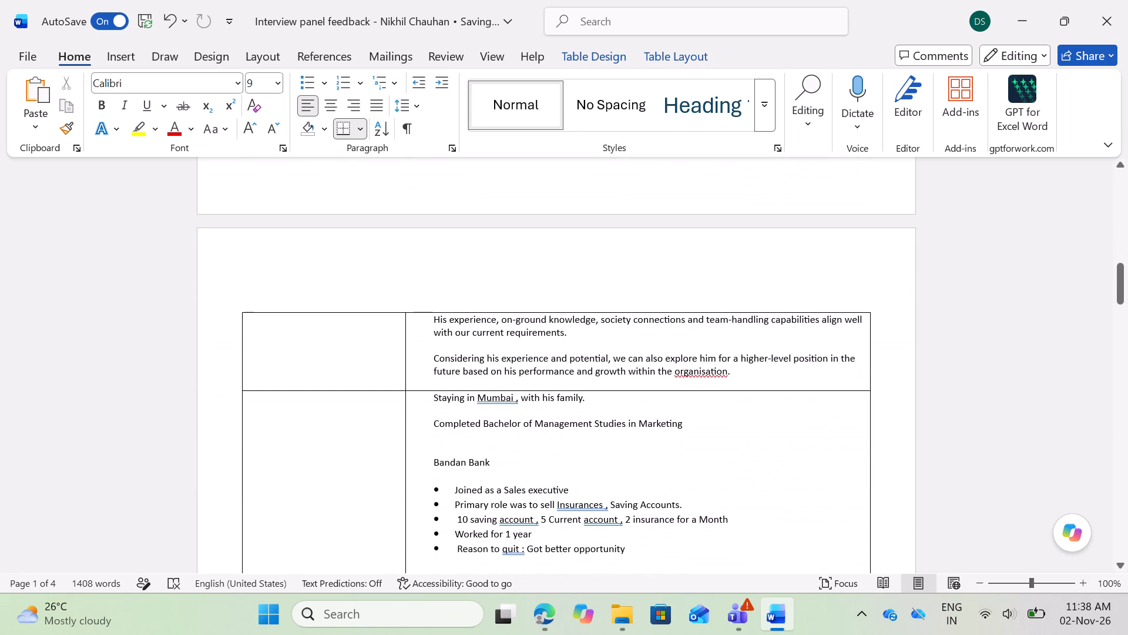
left_click(506, 383)
key("BackSpace")
key("BackSpace")
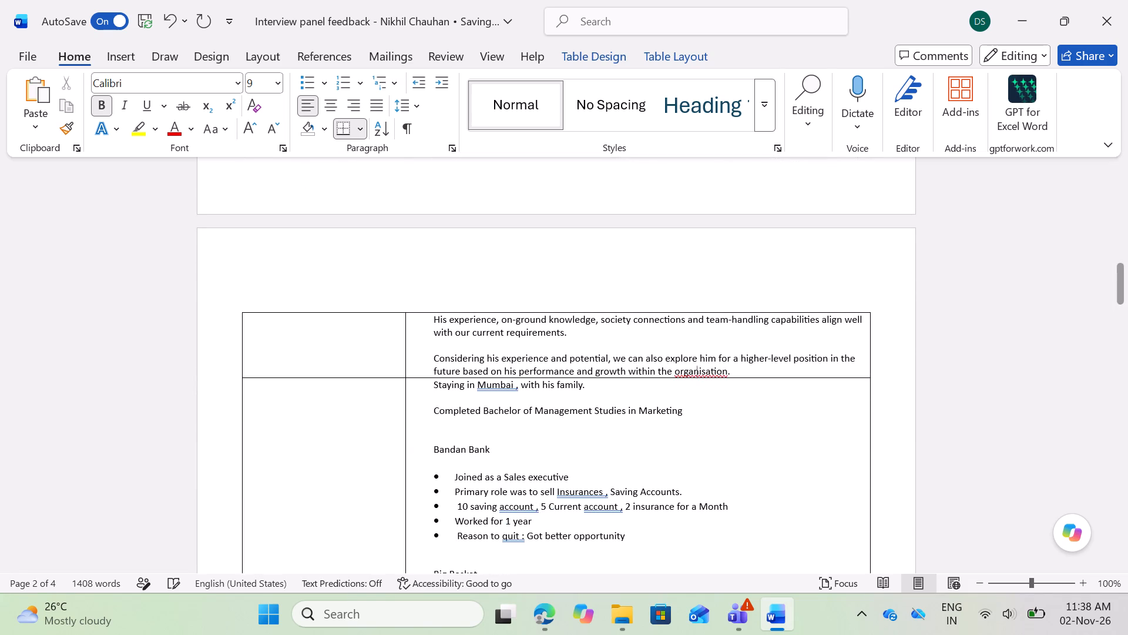
Delete the extra blank line above the Bandan Bank heading in the third interviewer's feedback.
scroll(590, 448, "down", 3)
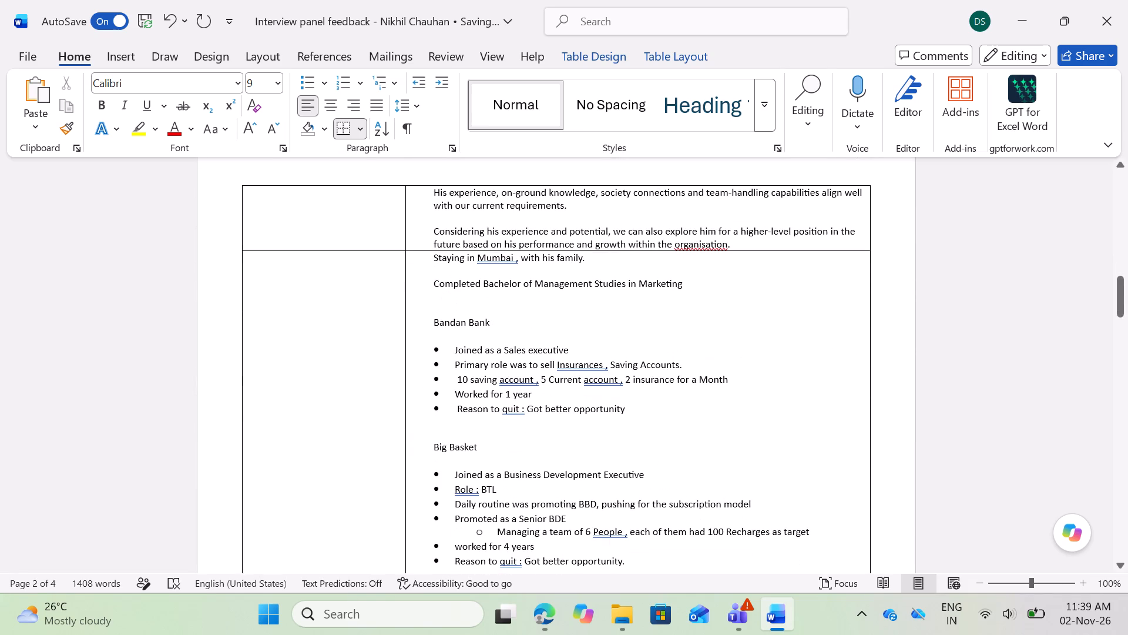
left_click(431, 304)
key("BackSpace")
key("BackSpace")
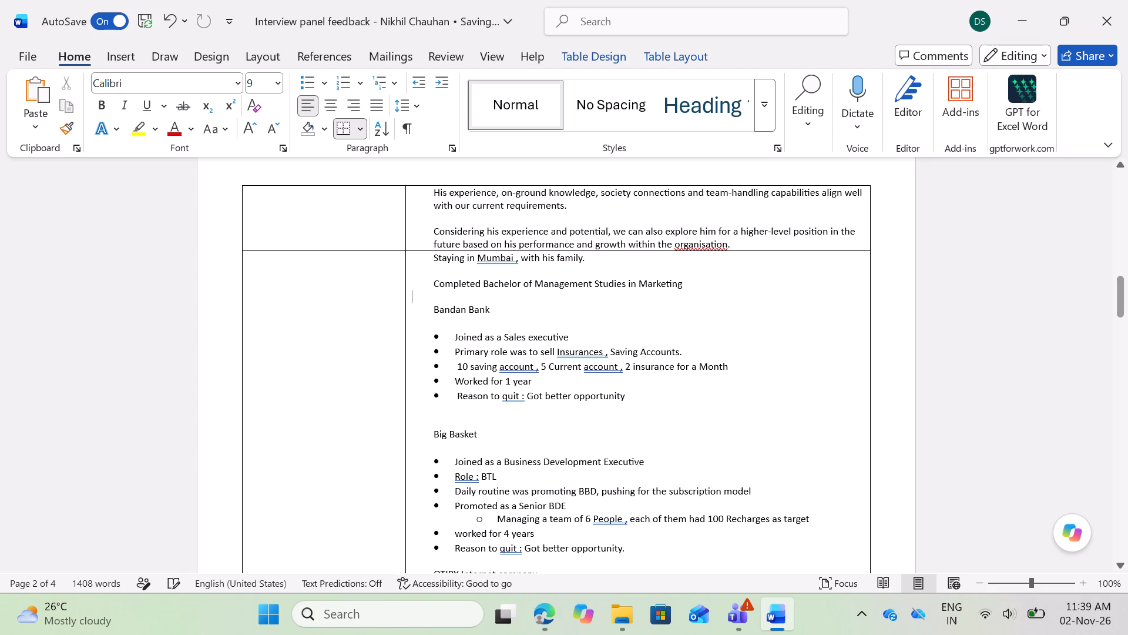
Accept the grammar suggestion that removes the space before the comma after "Mumbai" in the third interviewer's feedback.
left_click(502, 257)
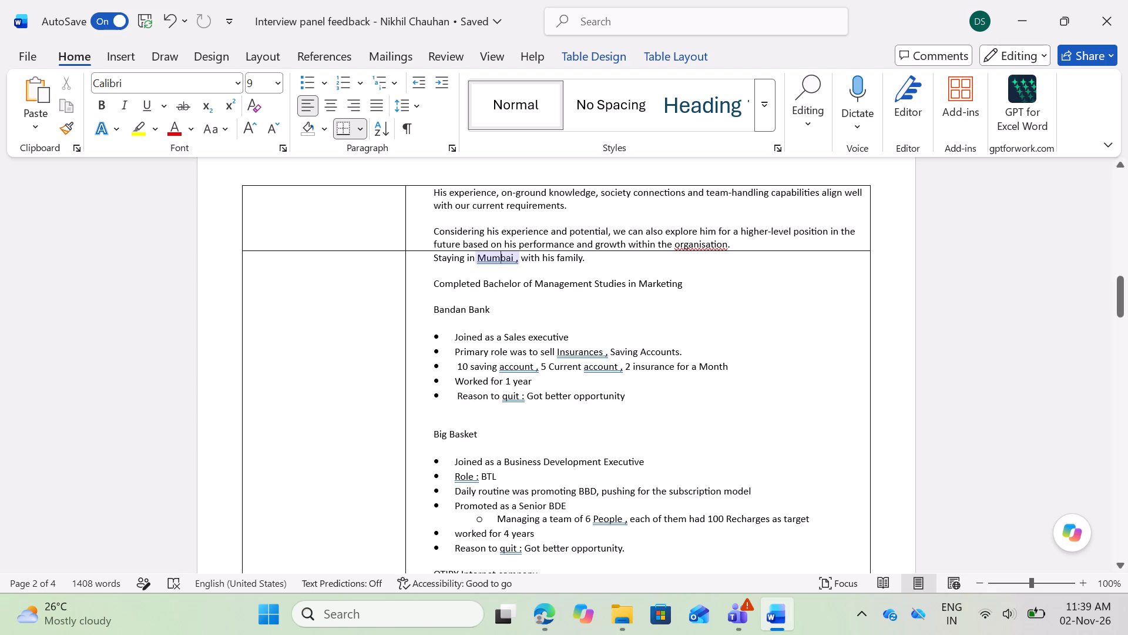
left_click(528, 330)
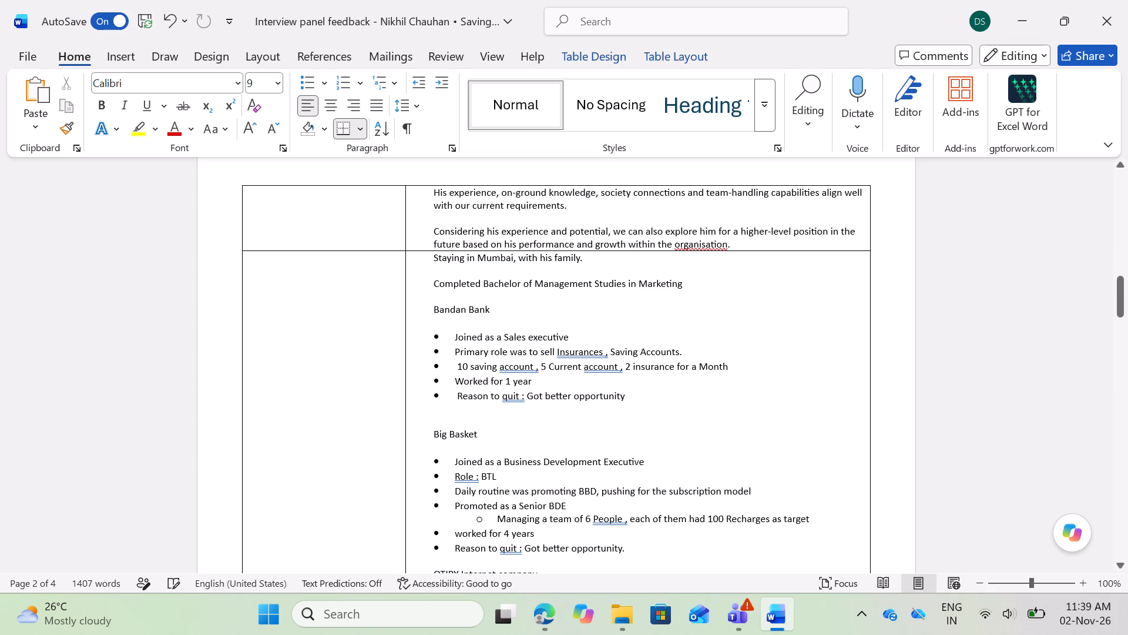
Review the rest of the third interviewer's feedback on pages 2 and 3, continuing to the fourth interviewer's row.
scroll(673, 332, "down", 2)
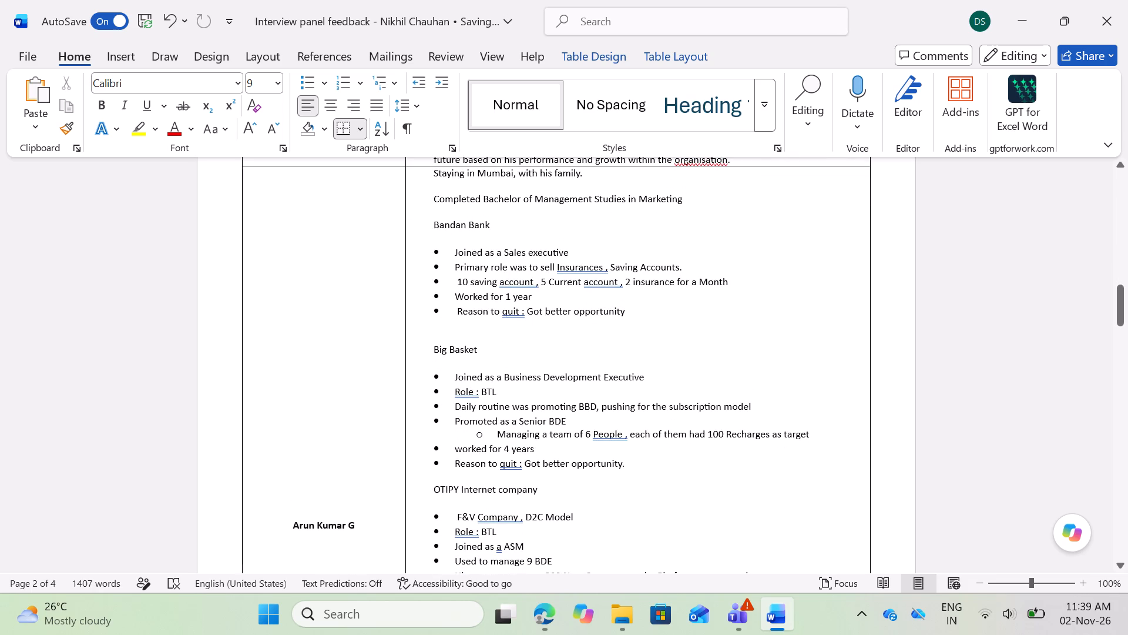
scroll(673, 332, "down", 6)
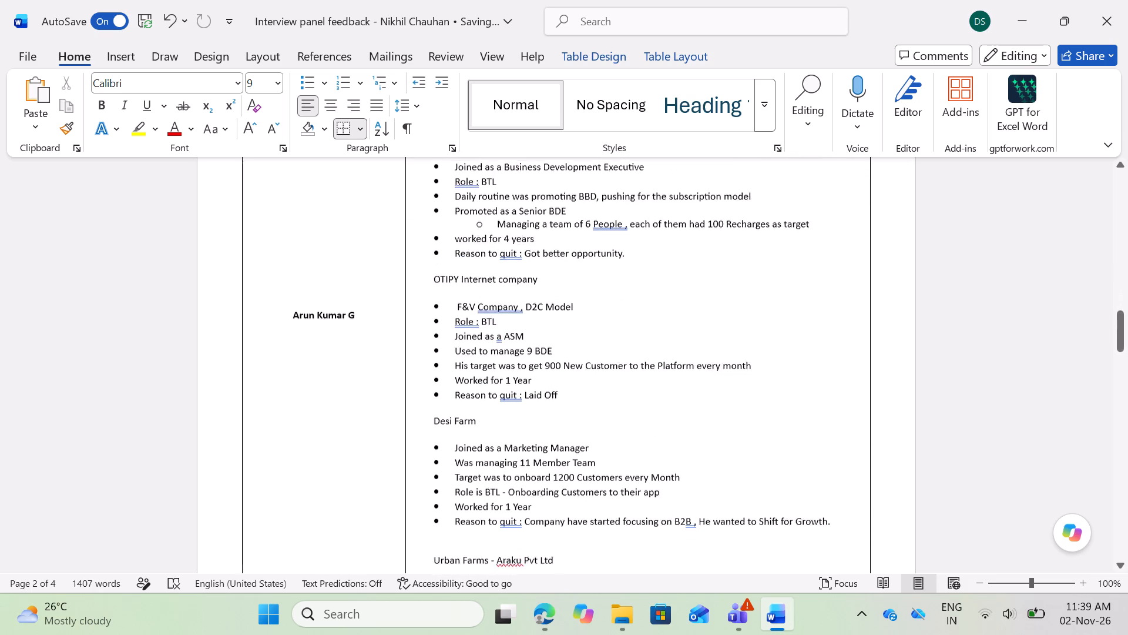
scroll(673, 332, "down", 11)
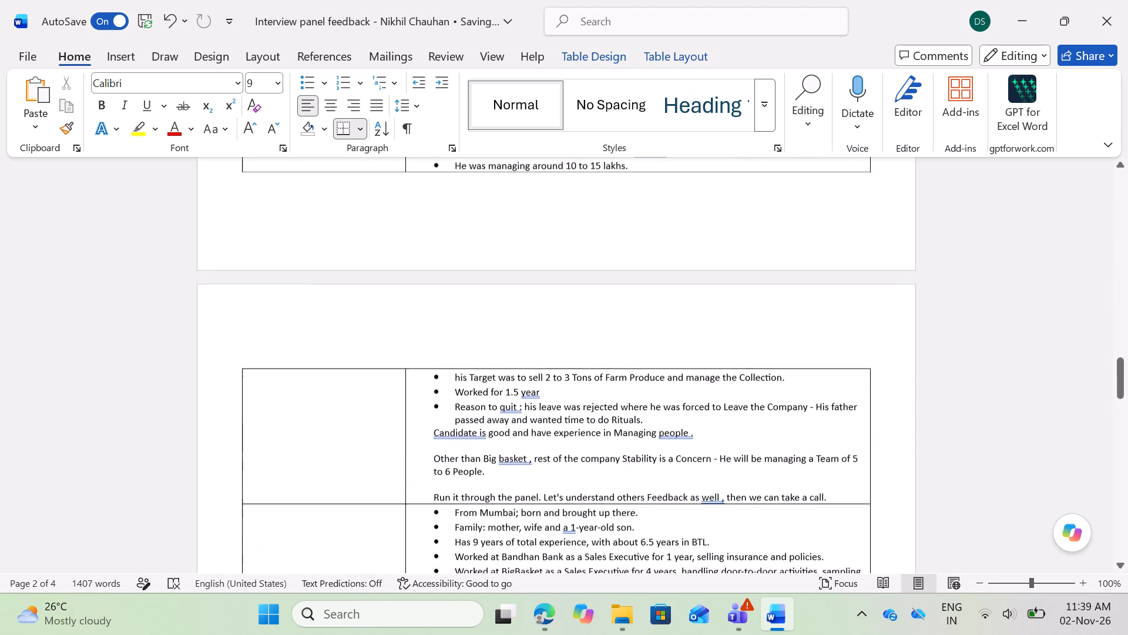
scroll(673, 332, "down", 4)
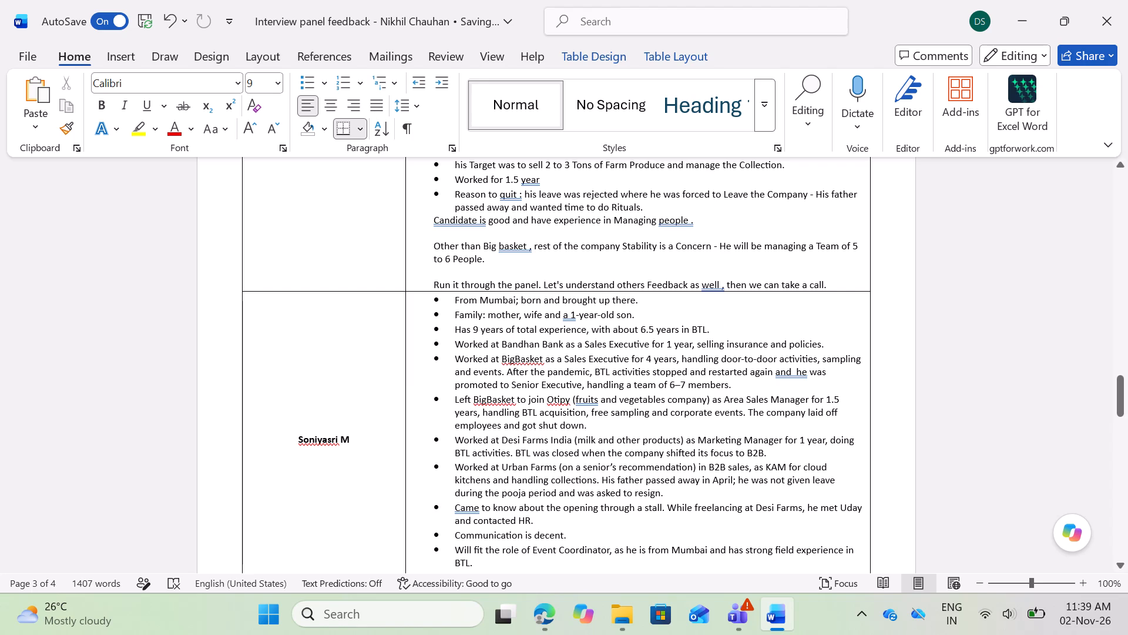
Check the grammar suggestion for "a 1" in the family bullet of the fourth interviewer's feedback.
left_click(572, 316)
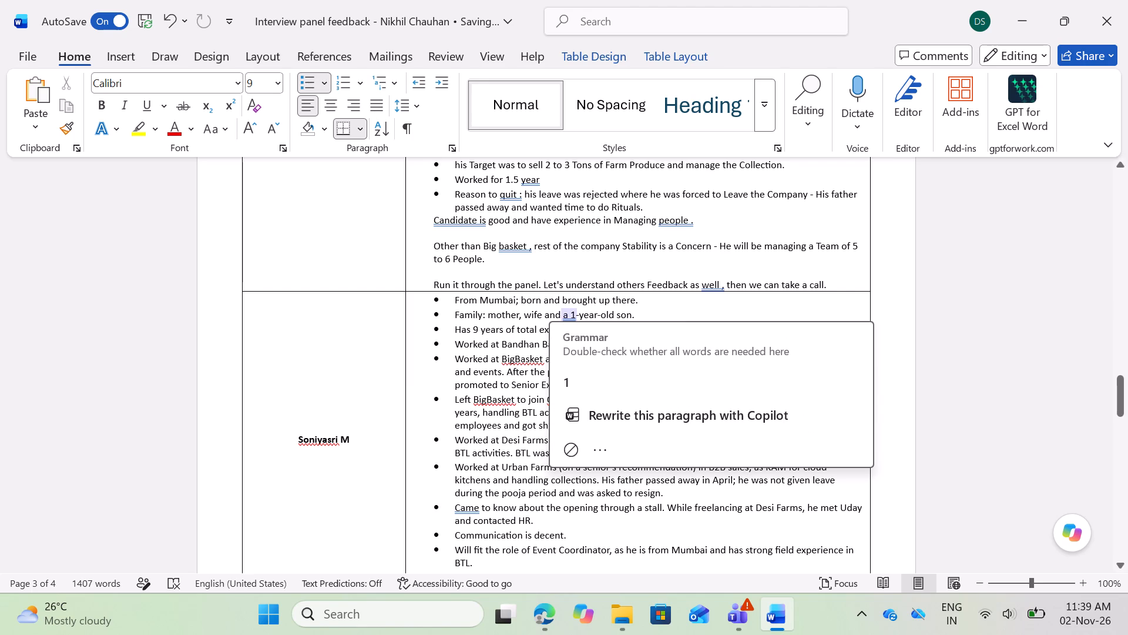
left_click(650, 302)
Review the remaining interviewers' feedback from page 3 through the last row on page 4.
scroll(657, 333, "down", 5)
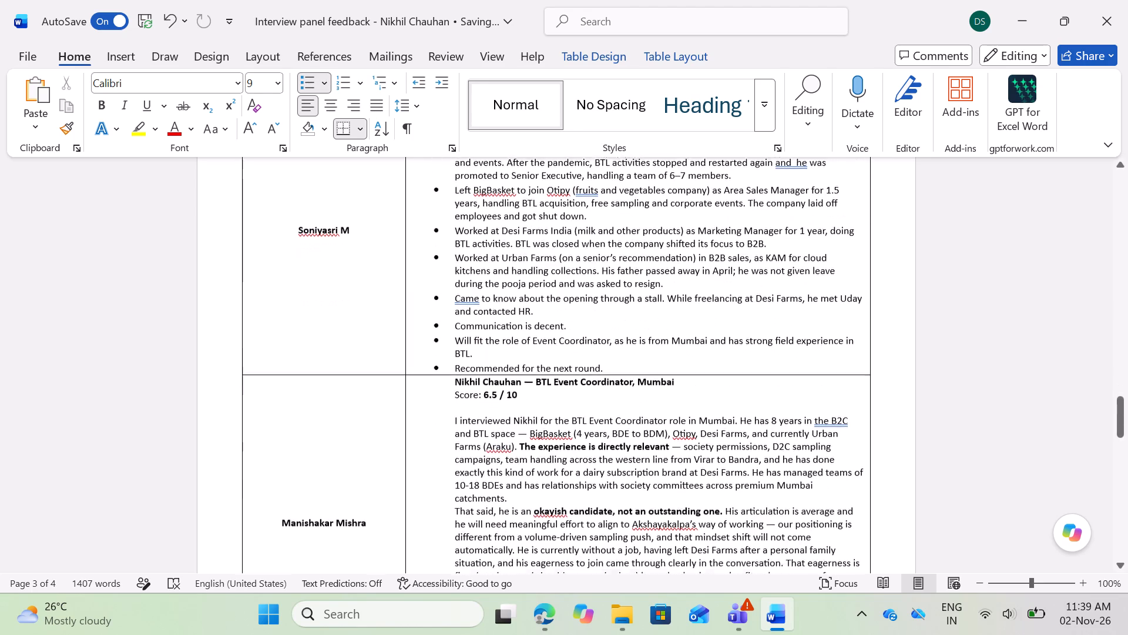
scroll(657, 335, "up", 3)
scroll(657, 335, "down", 5)
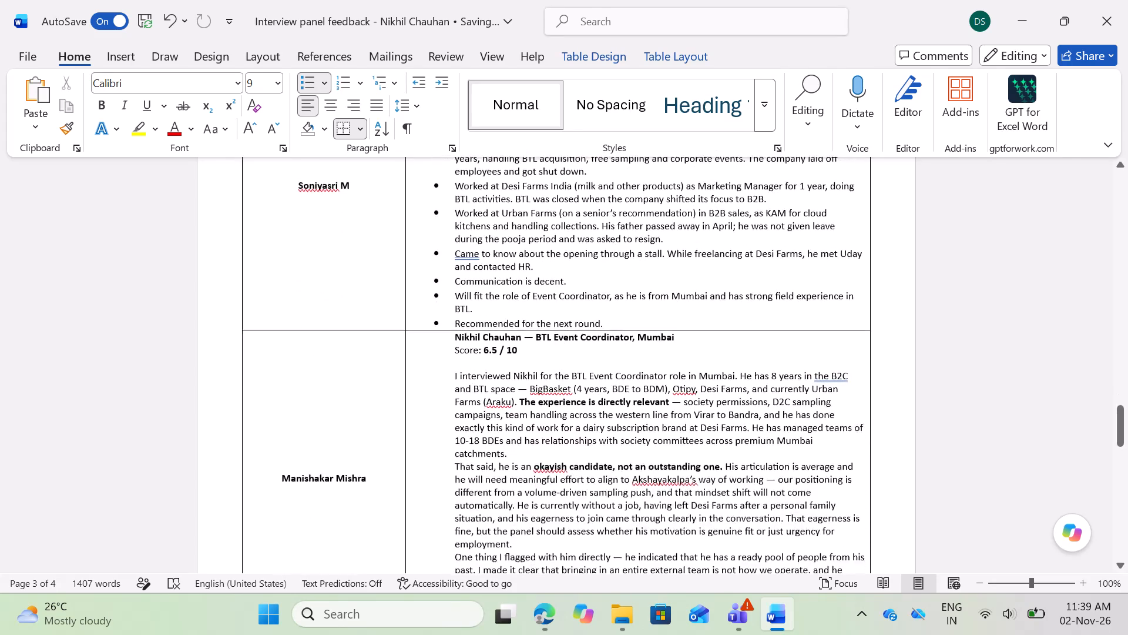
scroll(657, 335, "down", 6)
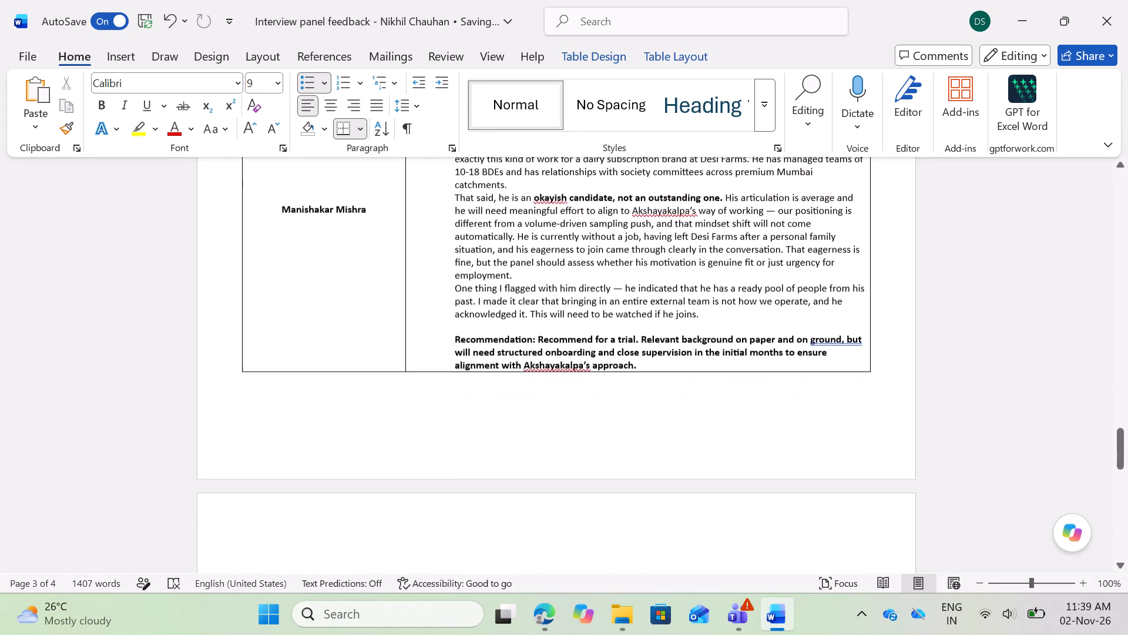
scroll(657, 335, "down", 8)
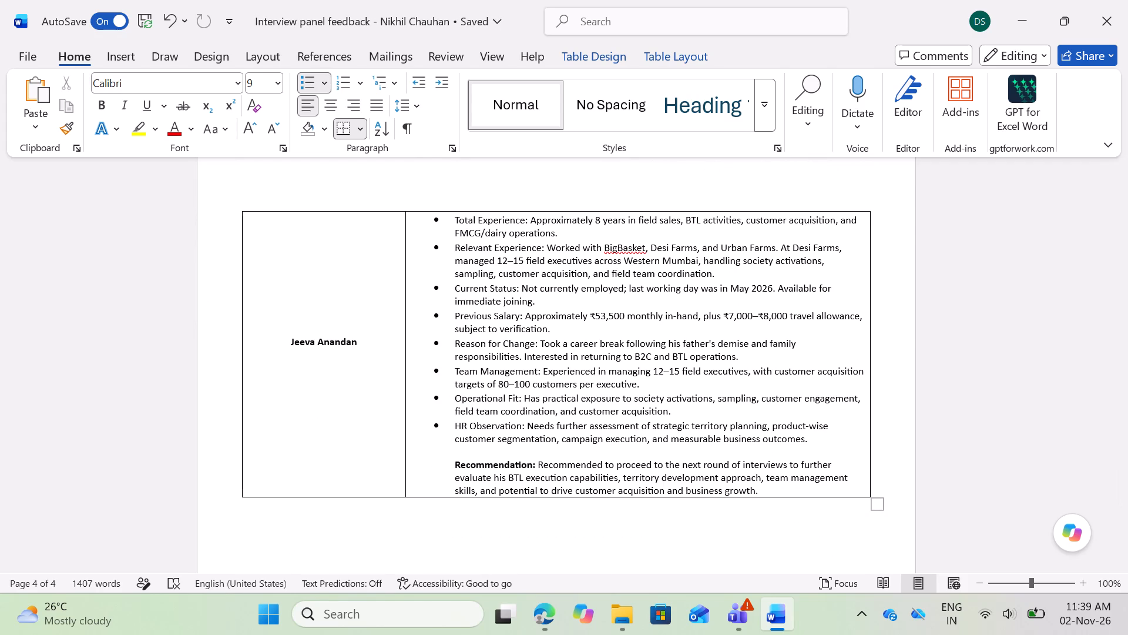
scroll(657, 335, "down", 3)
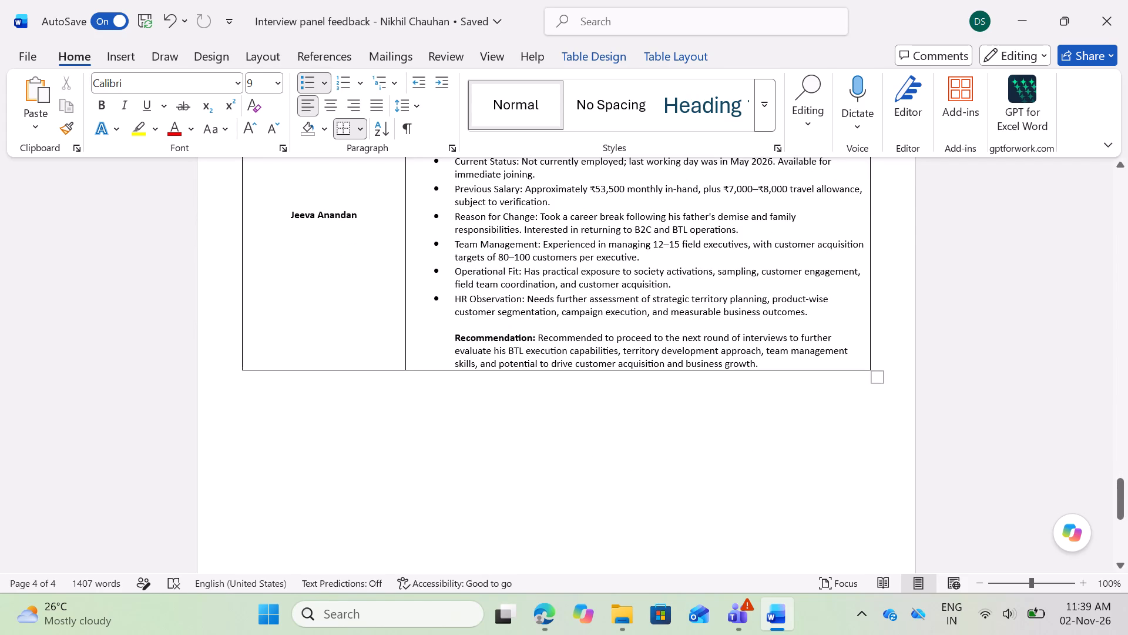
Examine the closing recommendation, its spacing, and the Operational Fit and HR Observation labels in the last interviewer's feedback.
left_click(760, 362)
left_click(807, 313)
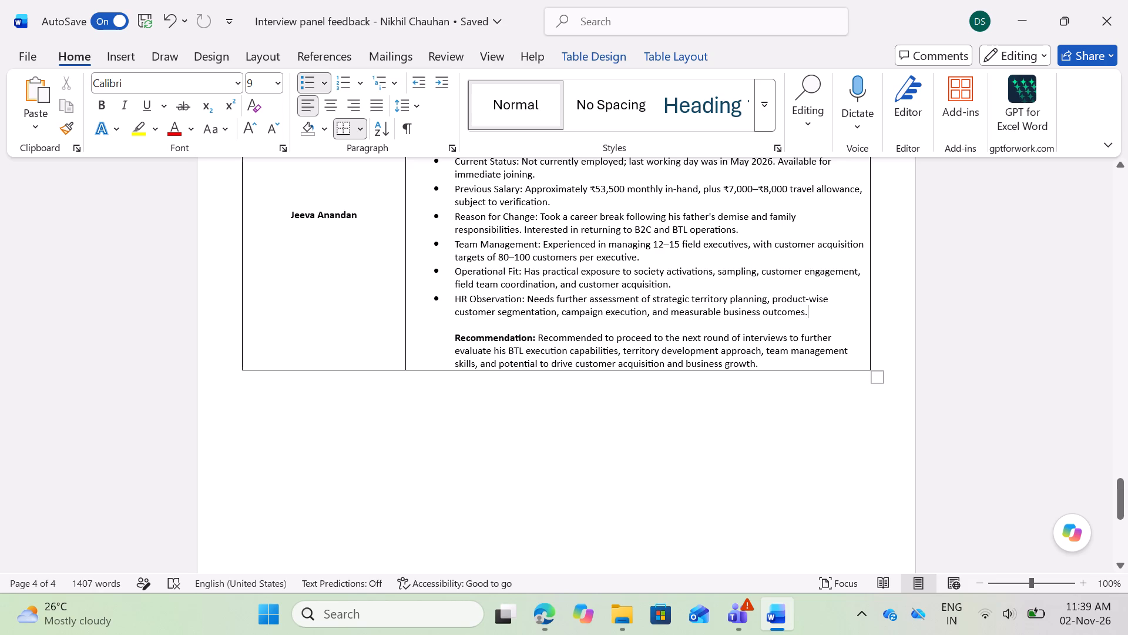
left_click(466, 321)
left_click(454, 271)
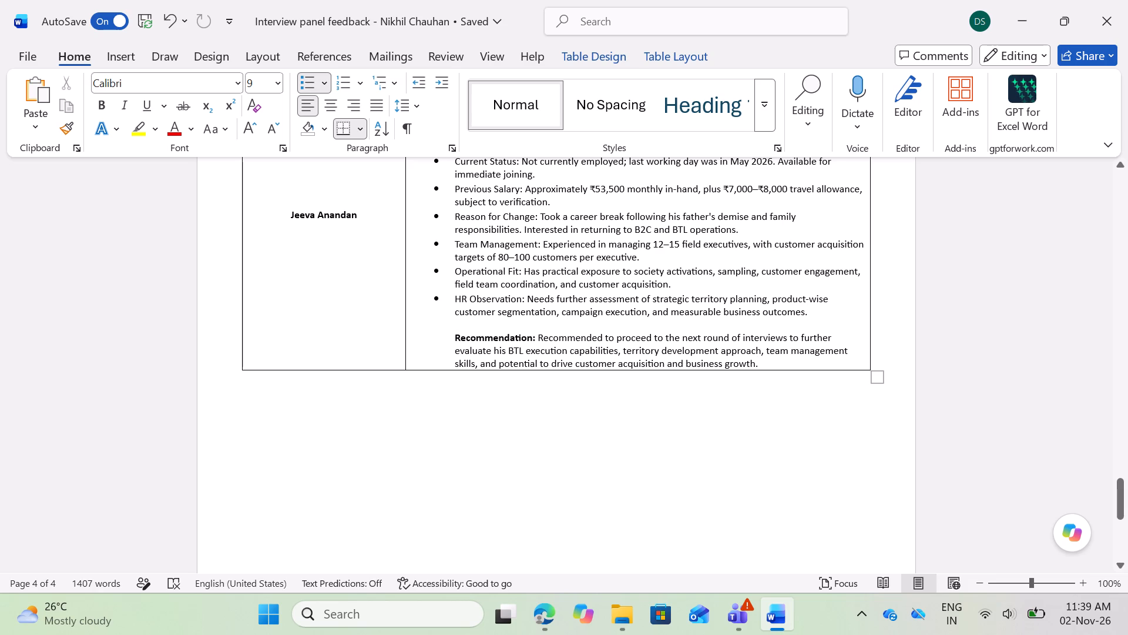
left_click(519, 270)
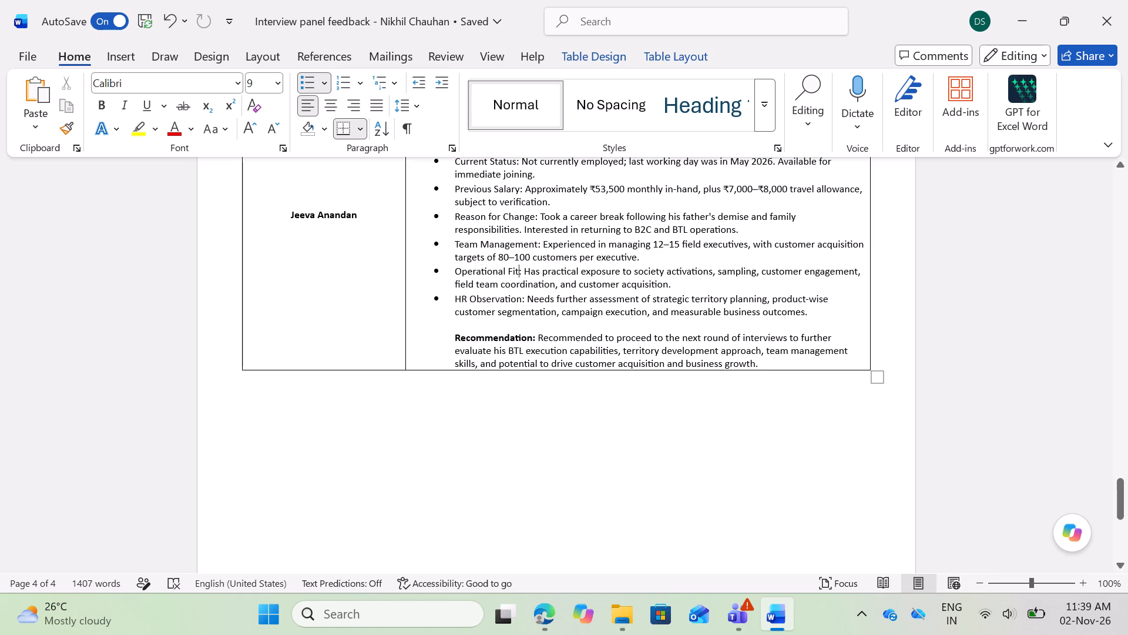
left_click(521, 270)
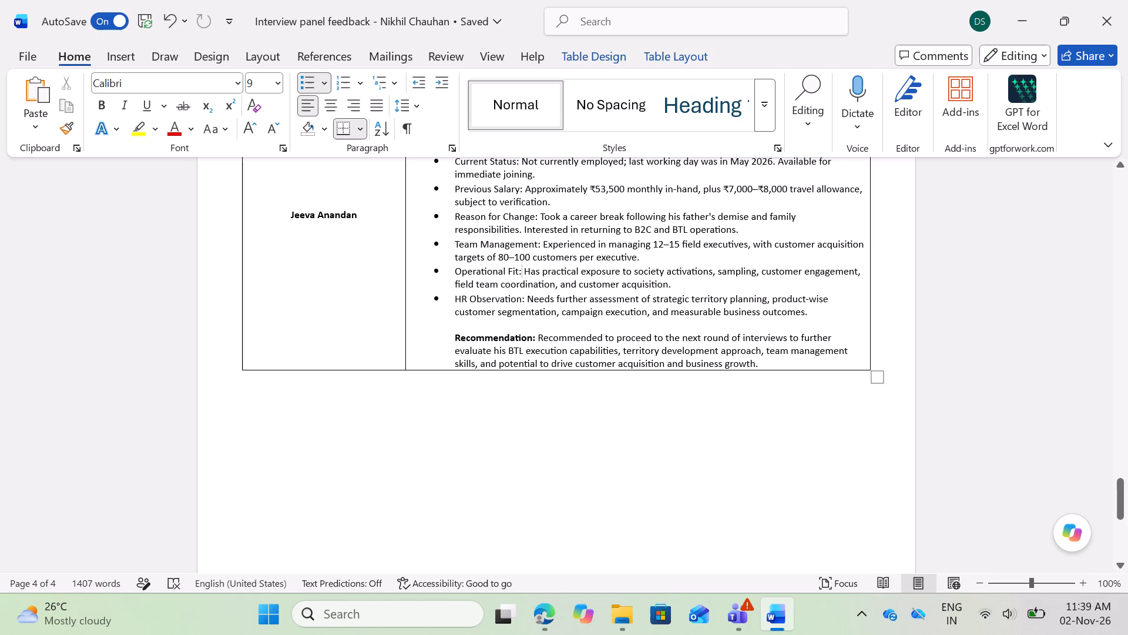
left_click(523, 296)
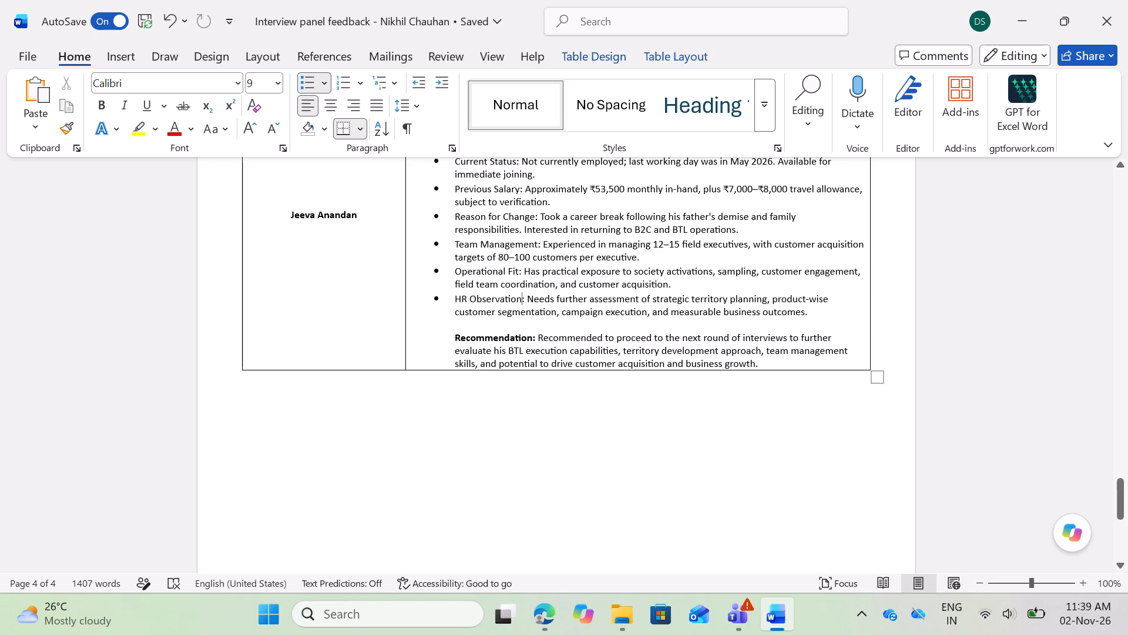
left_click(525, 299)
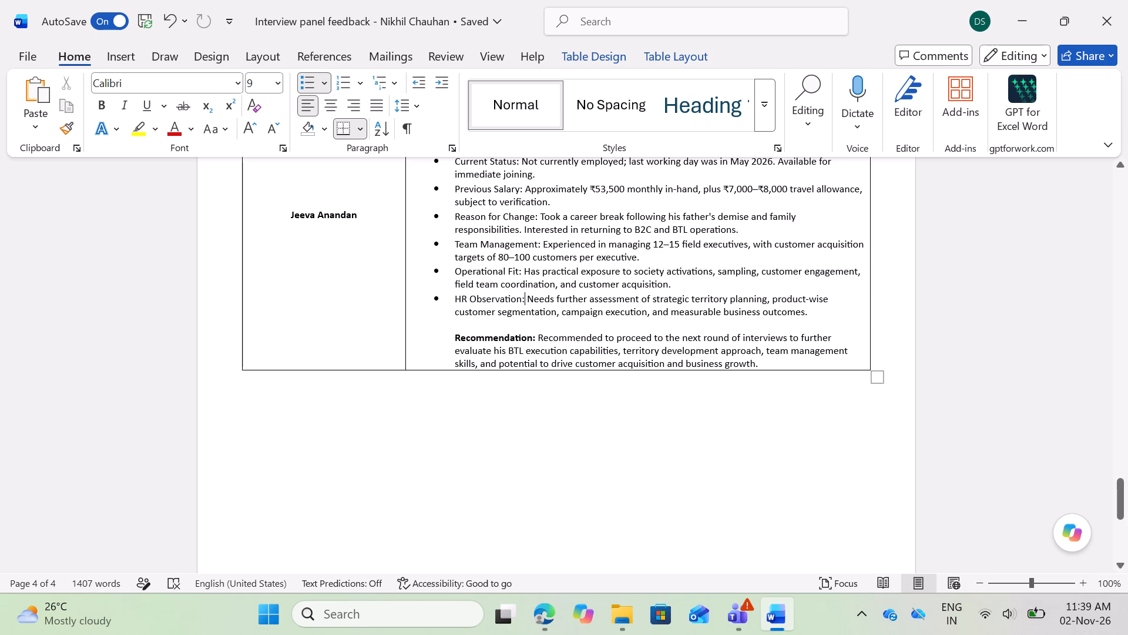
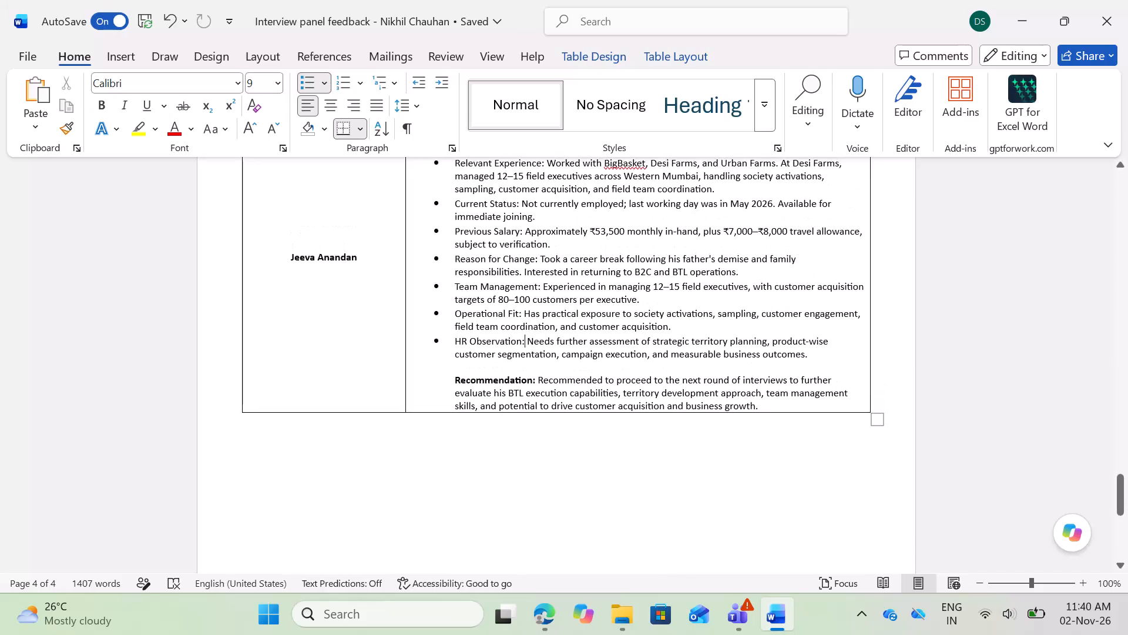
Recheck the last interviewer's feedback on page 4, from Total Experience through the Operational Fit bullet to the recommendation.
scroll(579, 315, "up", 3)
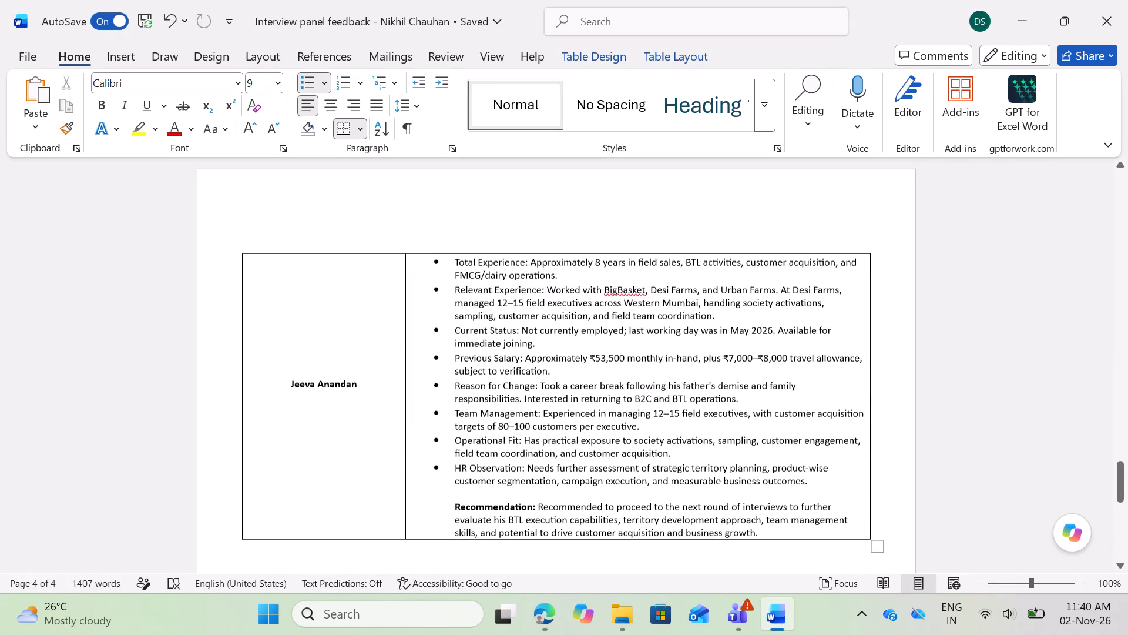
scroll(579, 315, "down", 2)
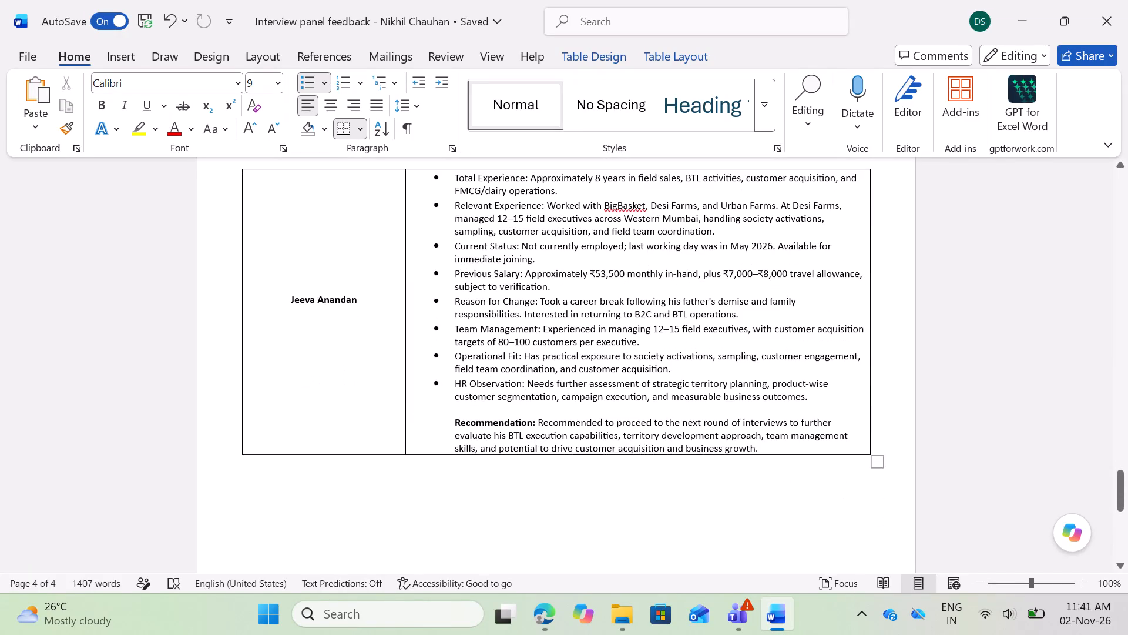
scroll(579, 315, "down", 3)
scroll(579, 315, "up", 1)
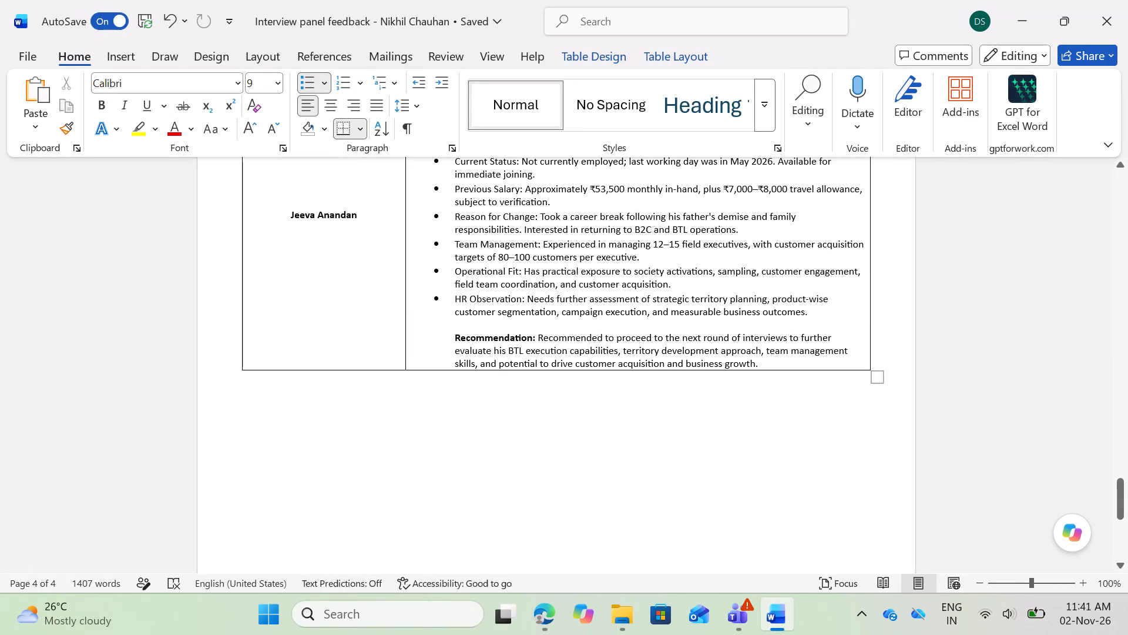
left_click(646, 256)
left_click(674, 285)
scroll(603, 385, "down", 1)
scroll(603, 385, "up", 10)
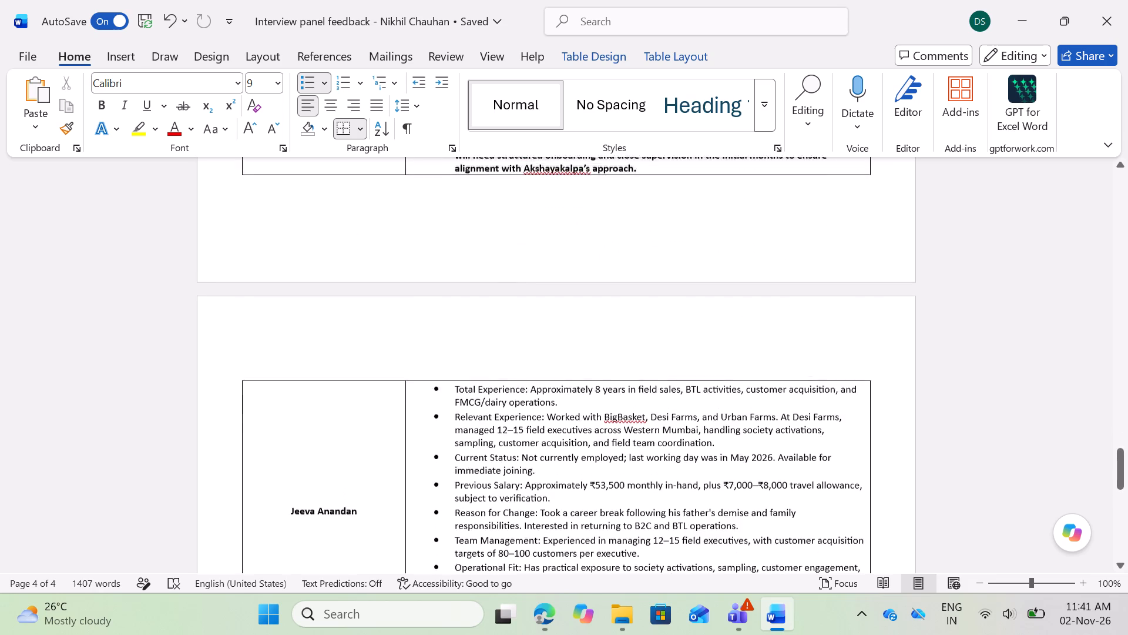
Look back over the earlier interviewers' feedback up to the candidate details on page 1, and close the document.
scroll(603, 385, "up", 20)
scroll(603, 385, "up", 8)
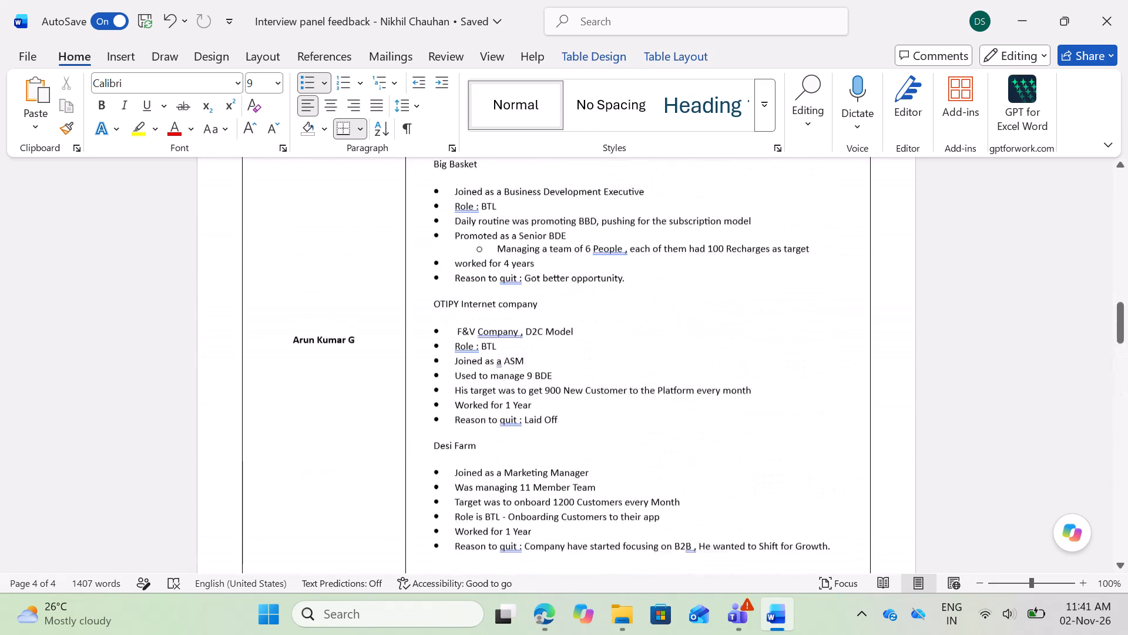
scroll(603, 385, "up", 20)
scroll(603, 385, "up", 8)
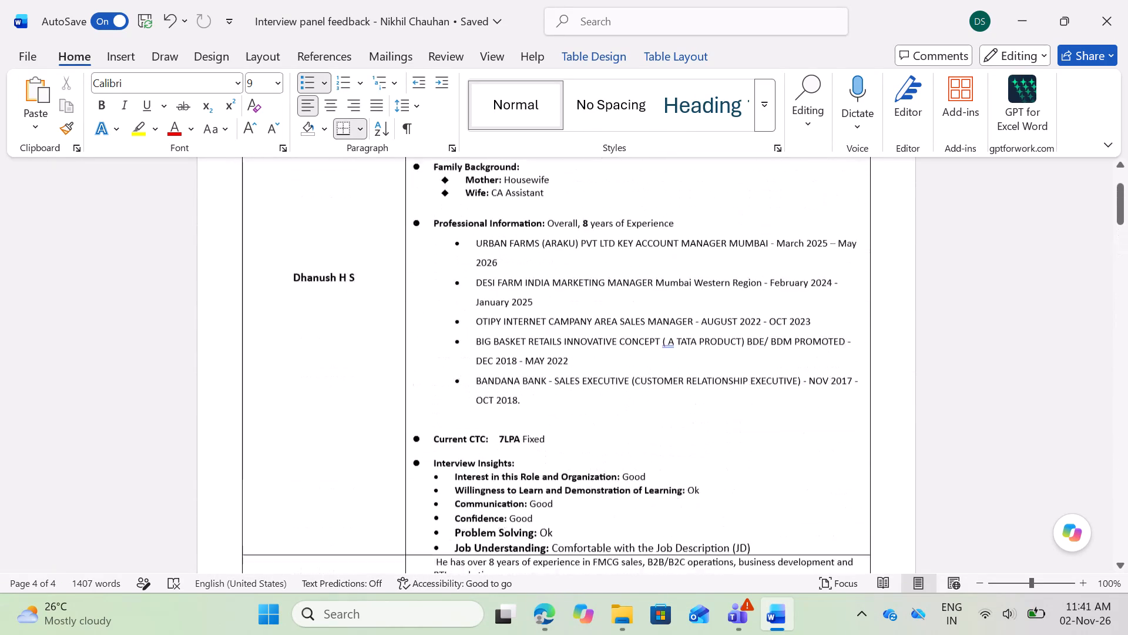
scroll(603, 385, "up", 13)
scroll(603, 385, "down", 4)
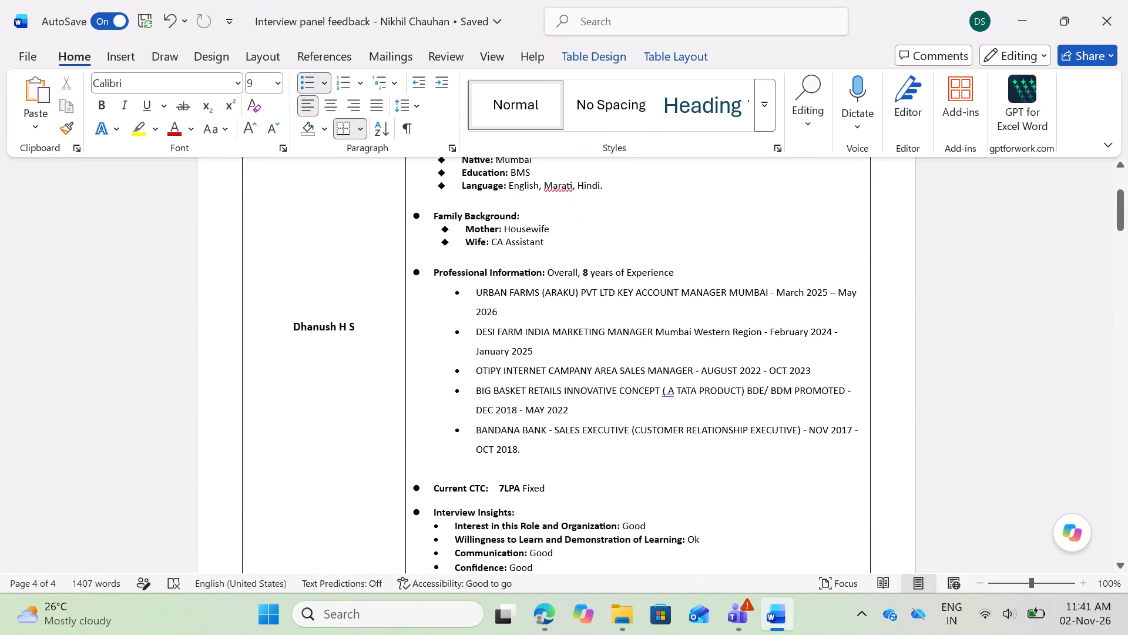
scroll(608, 387, "up", 9)
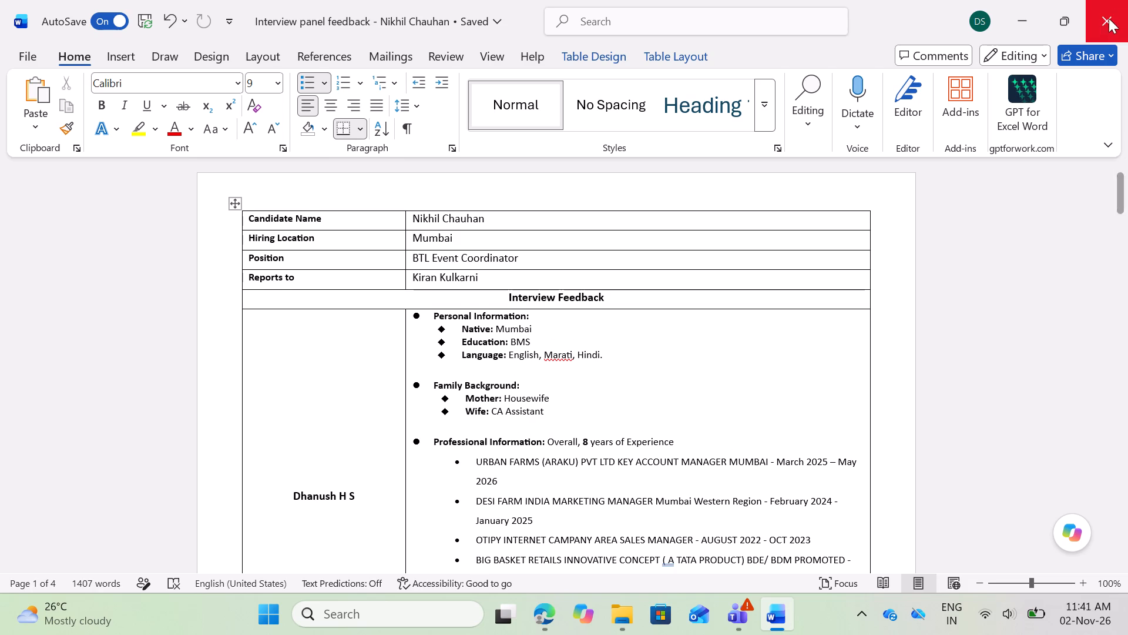
left_click(1114, 0)
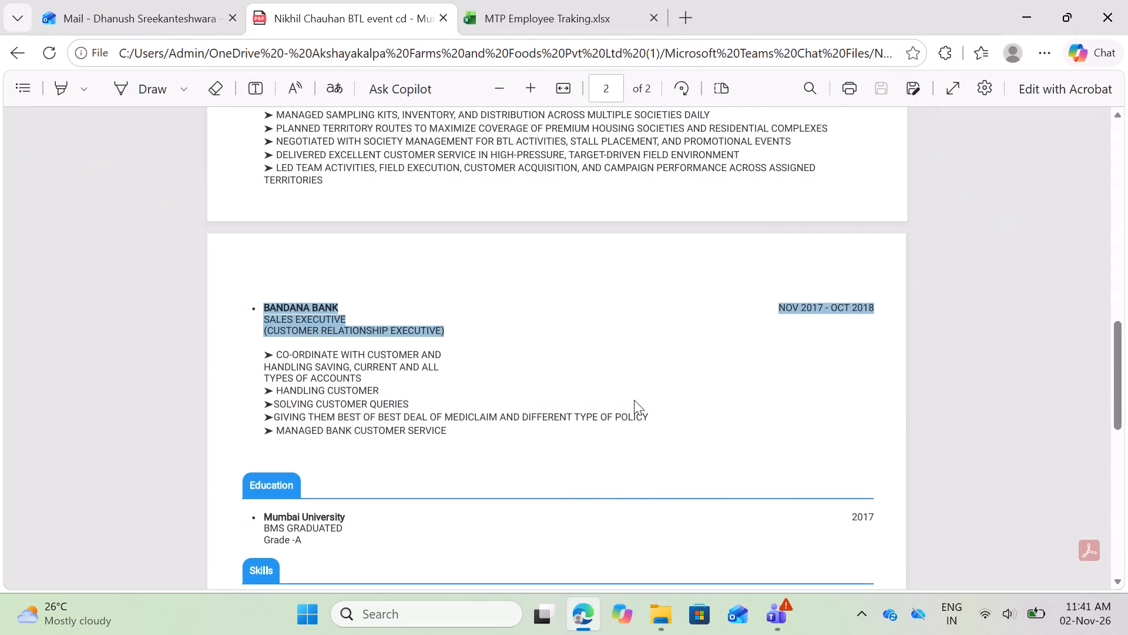
Switch to the browser and open ChatGPT and WhatsApp in separate new tabs.
left_click(634, 400)
scroll(656, 395, "up", 5)
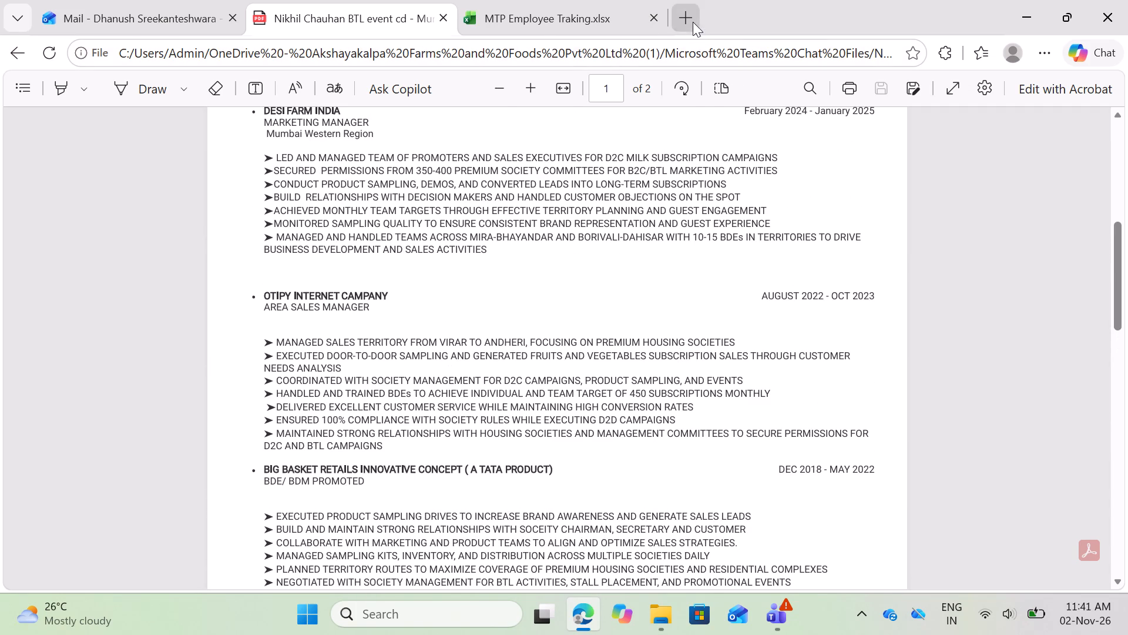
left_click(693, 22)
left_click(488, 82)
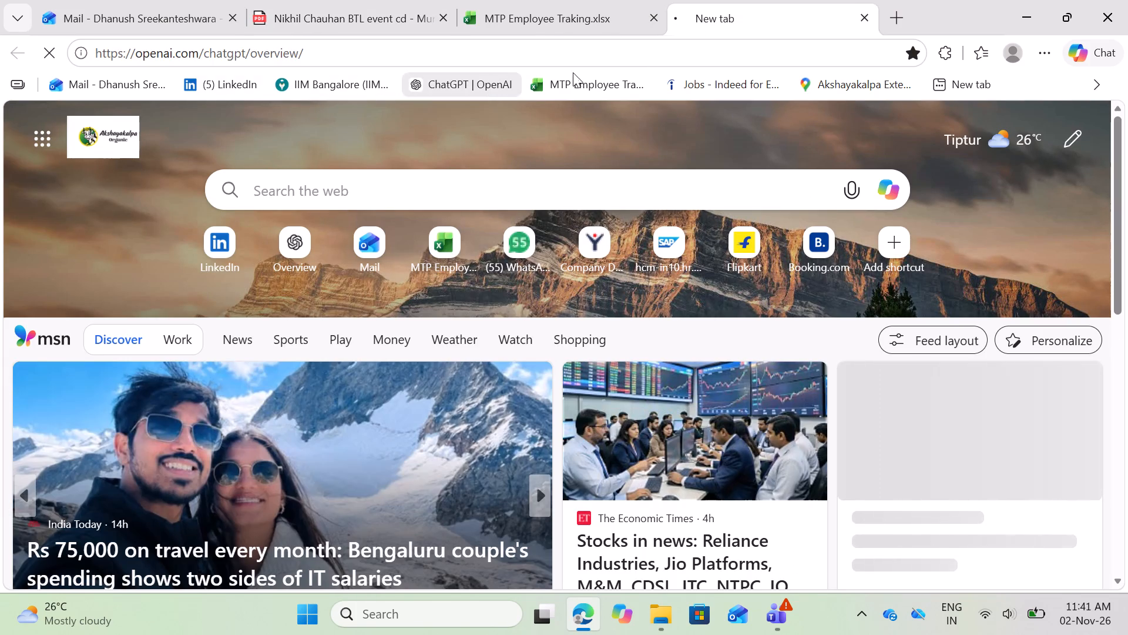
left_click(910, 21)
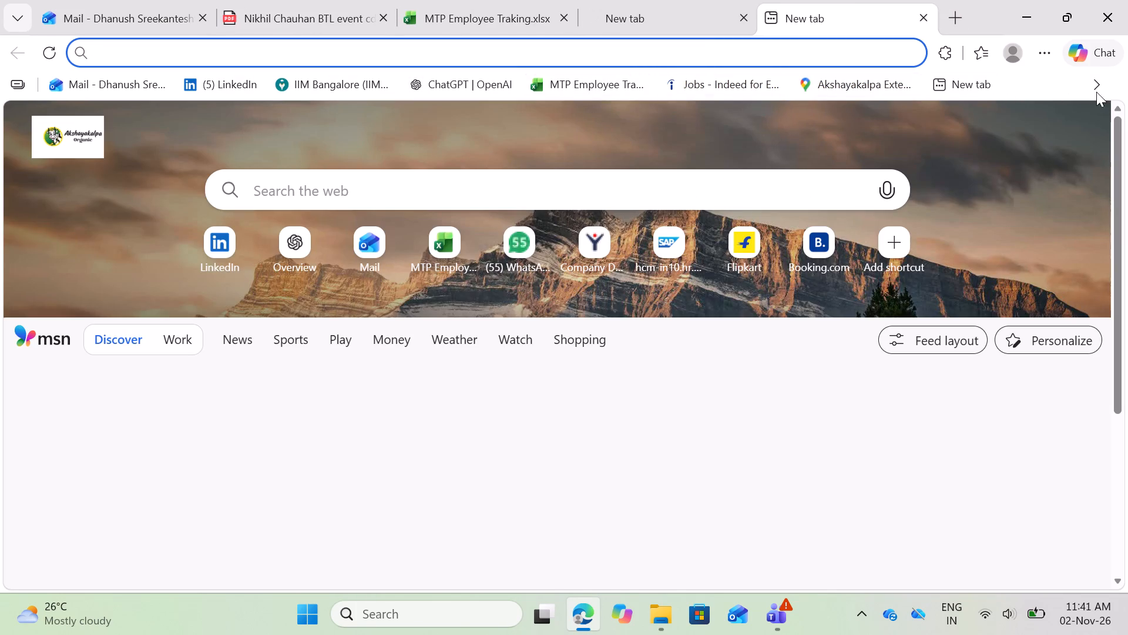
left_click(1099, 88)
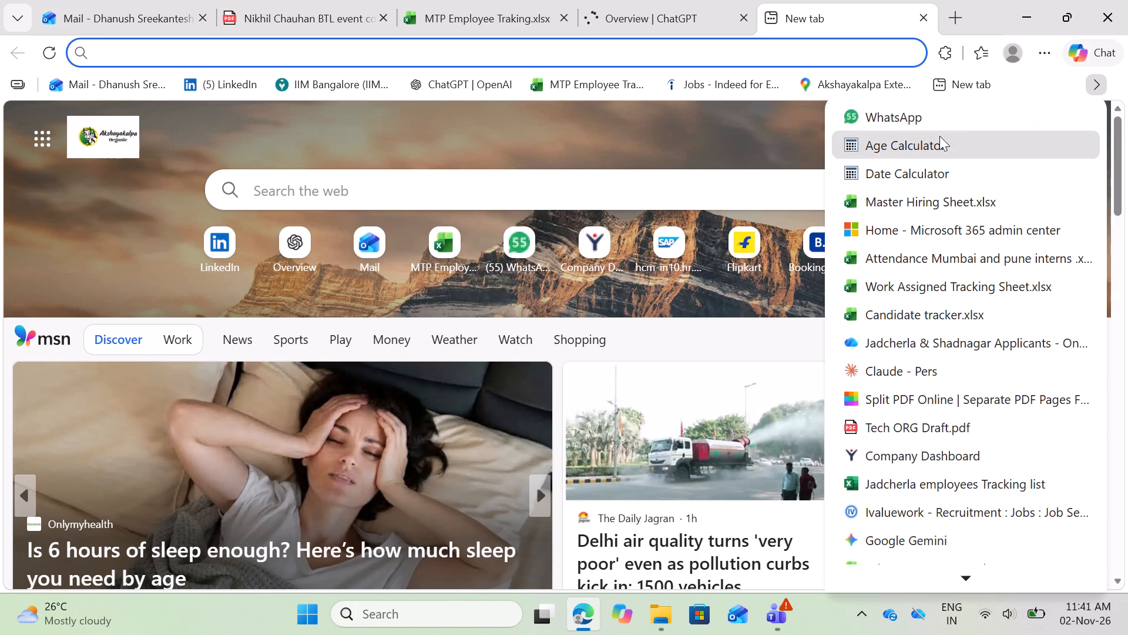
left_click(901, 115)
Open the Candidate tracker workbook in a new tab and show its Lateral Front End sheet.
left_click(954, 19)
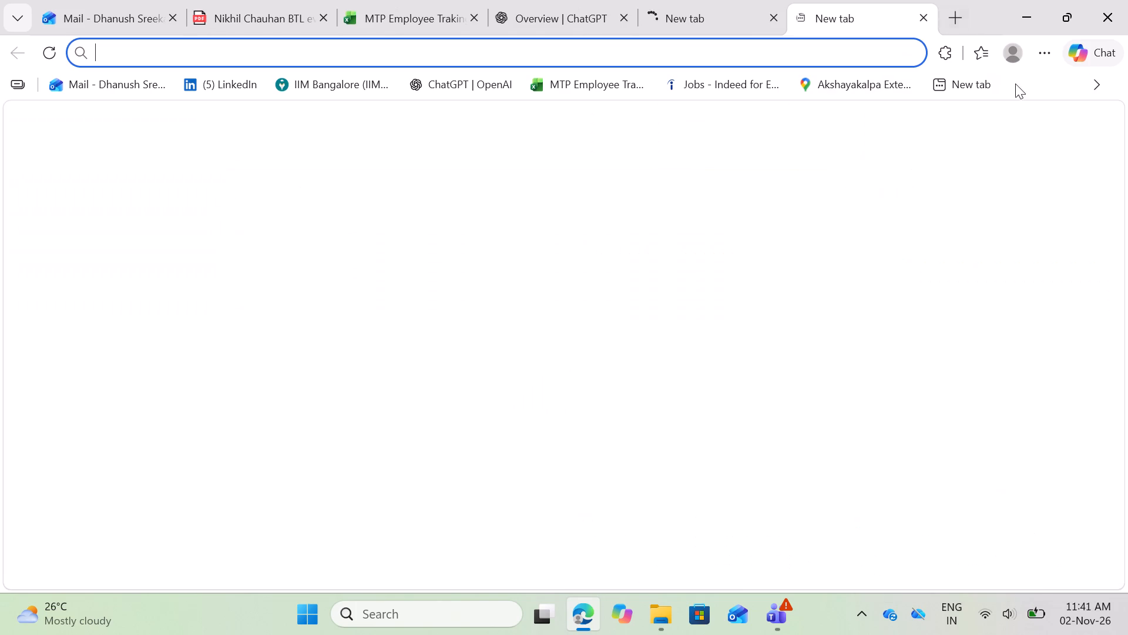
left_click(1090, 78)
left_click(894, 310)
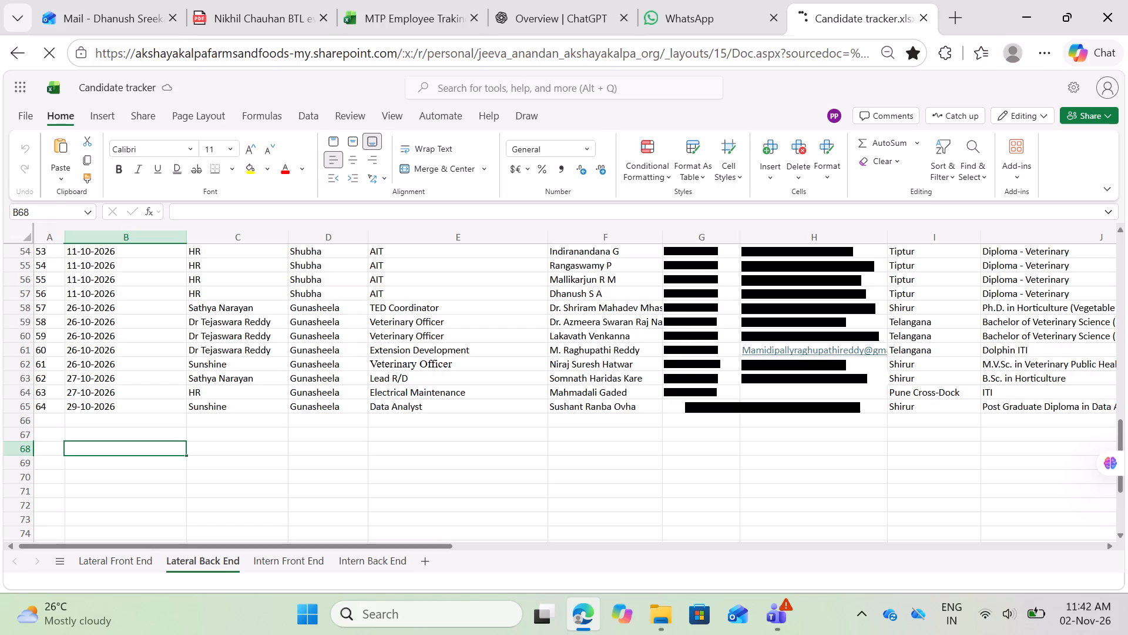
left_click(135, 554)
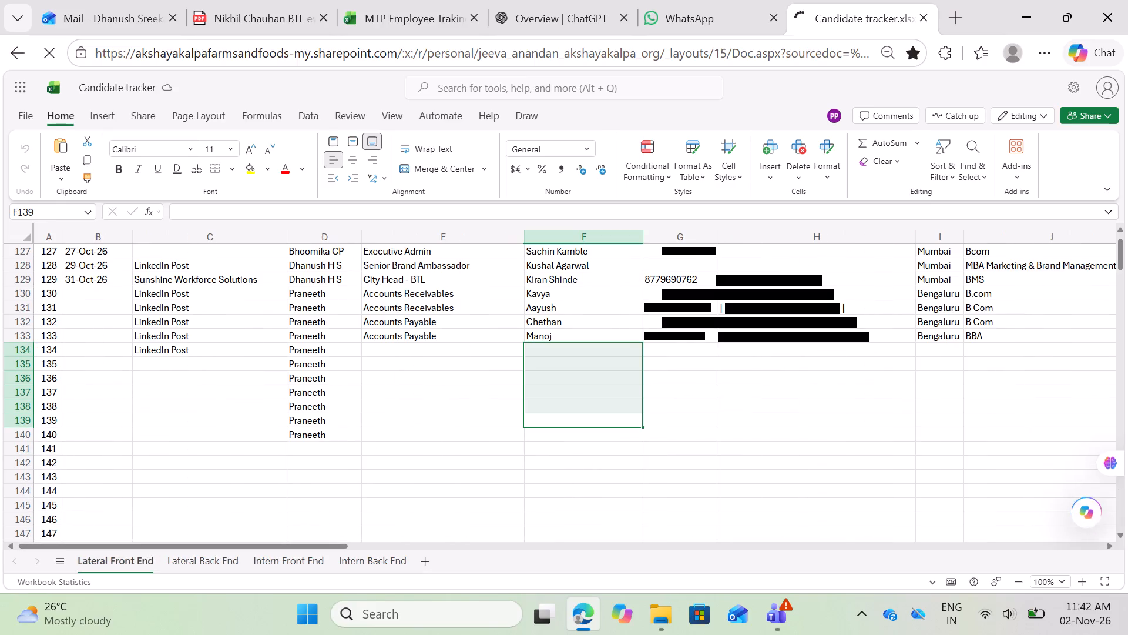
Review the latest entries on the Lateral Front End sheet, checking position and location for the candidates in rows 126 and 127.
scroll(335, 440, "up", 1)
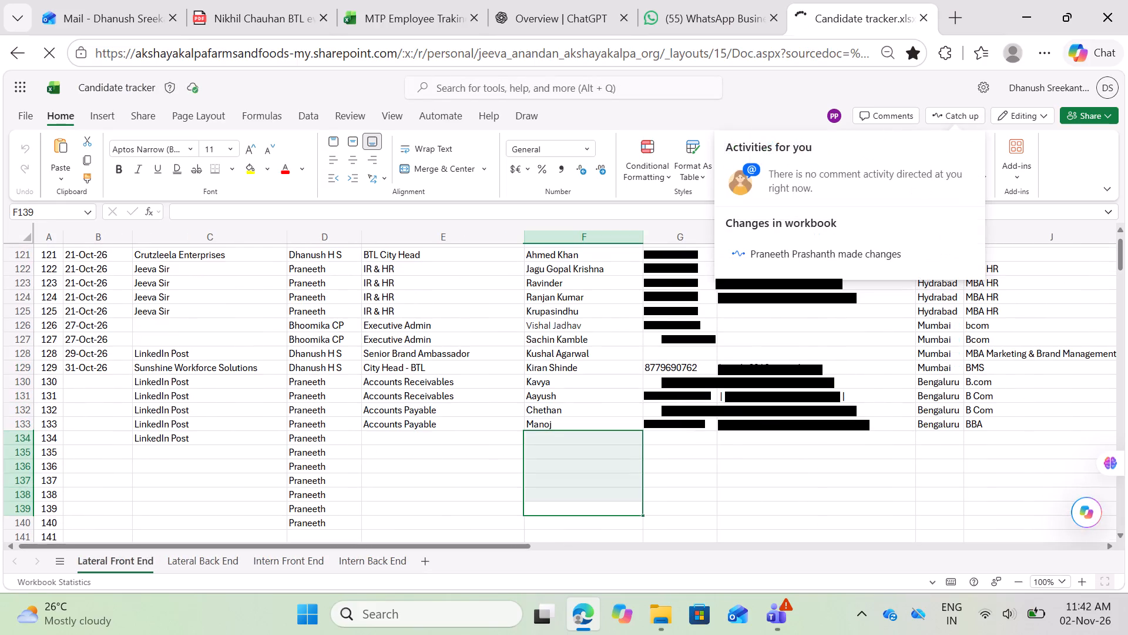
left_click(434, 437)
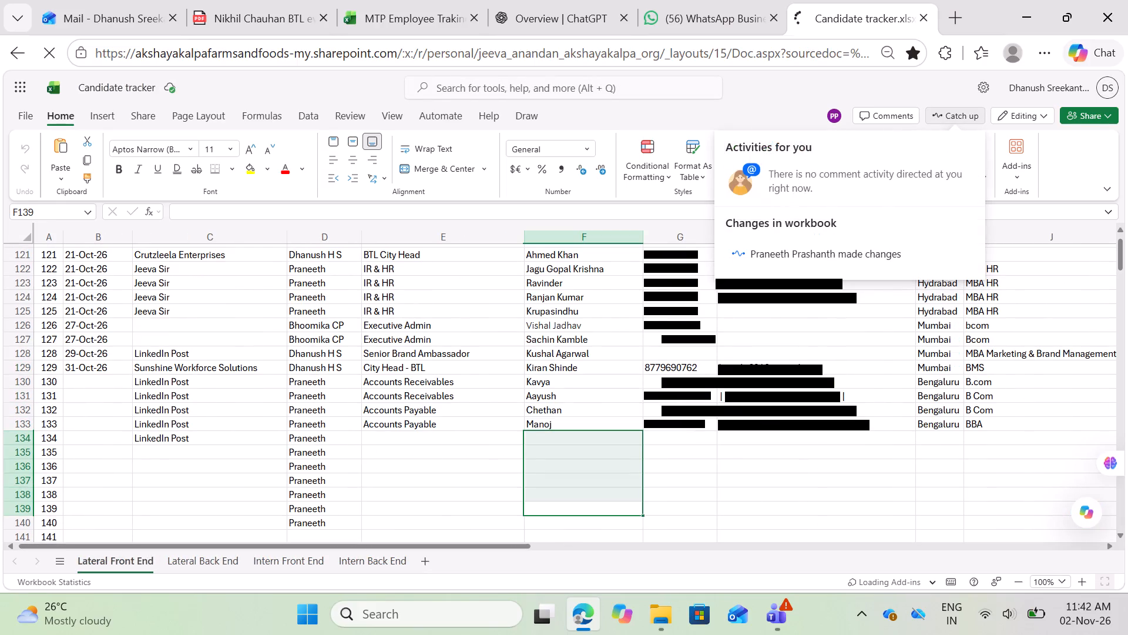
scroll(434, 437, "up", 1)
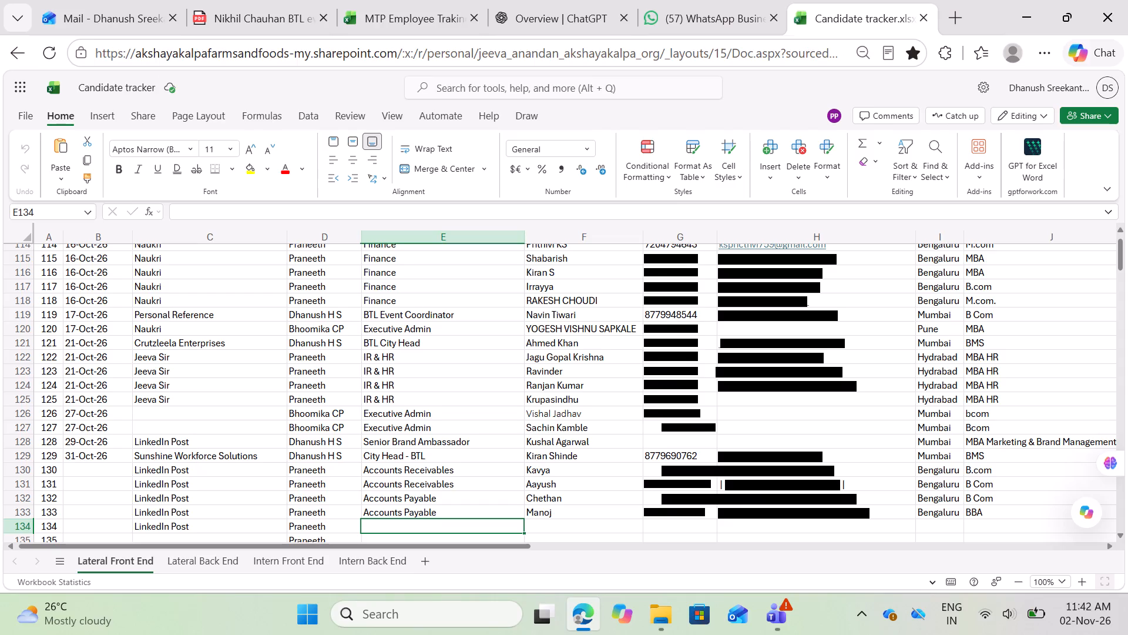
scroll(434, 437, "down", 1)
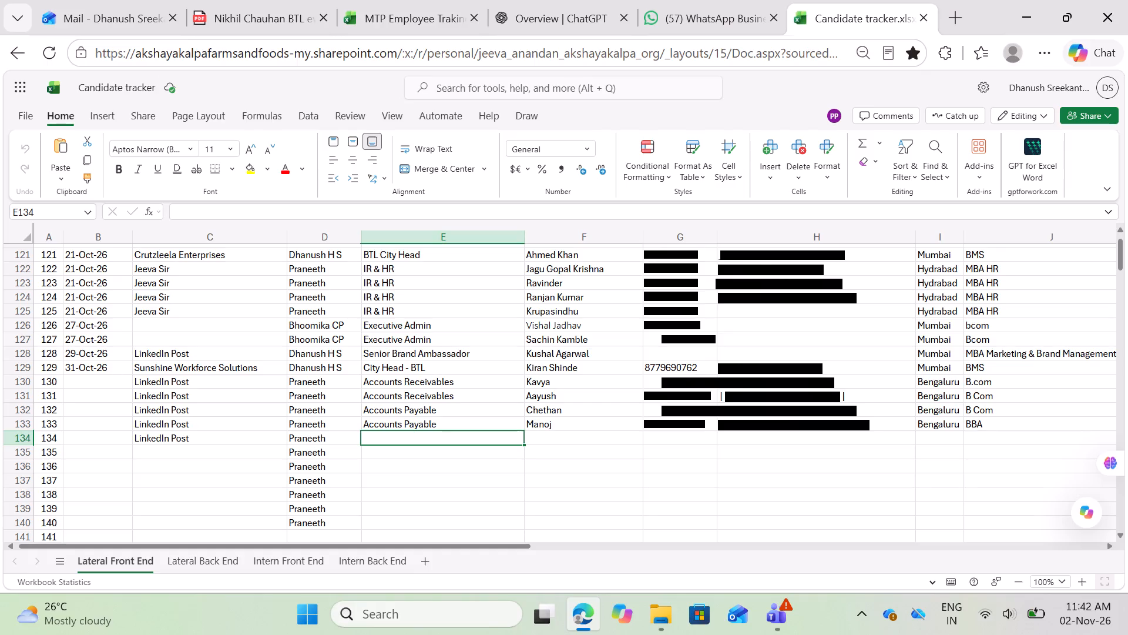
left_click_drag(418, 329, 419, 340)
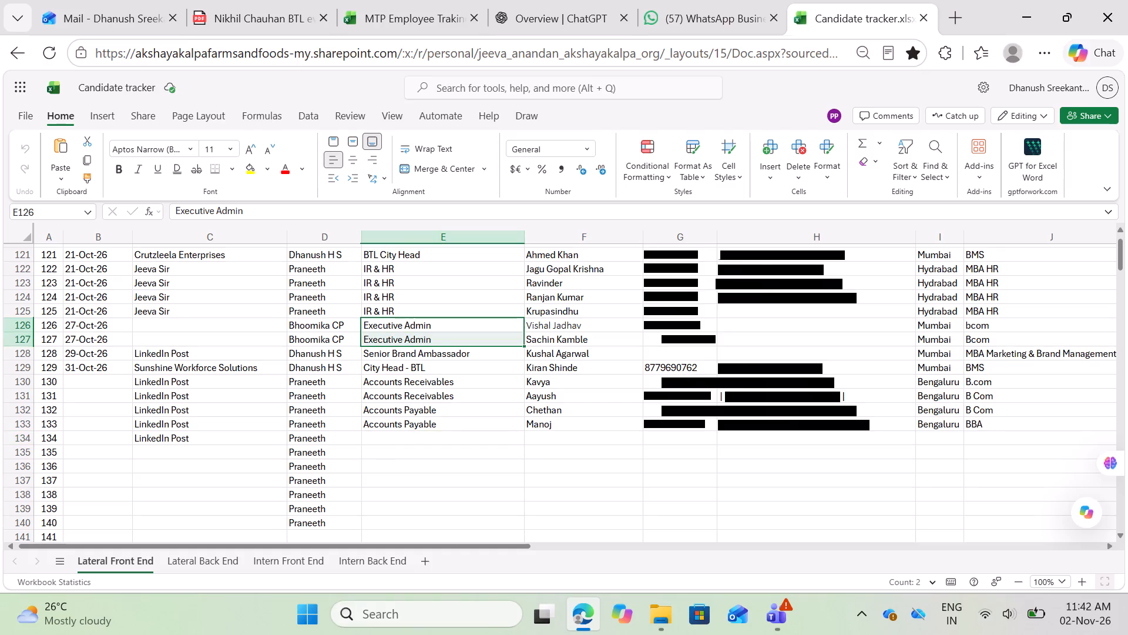
left_click_drag(931, 326, 931, 339)
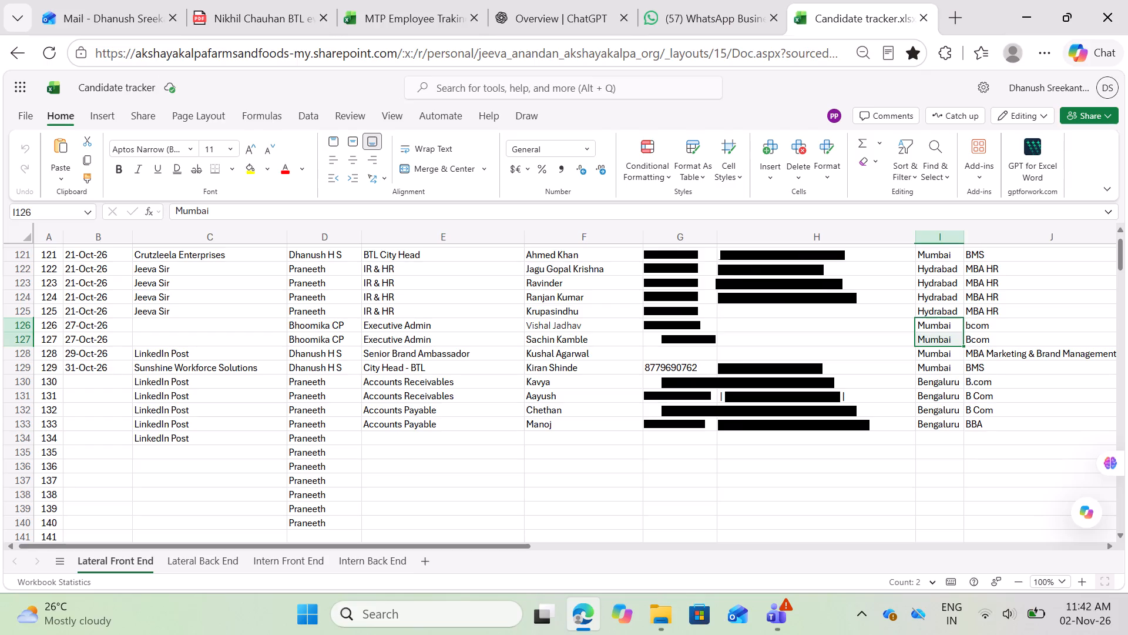
Examine the candidate source column across the latest entries, especially the cells in rows 126 and 127.
scroll(316, 409, "down", 2)
scroll(315, 407, "up", 1)
left_click(228, 366)
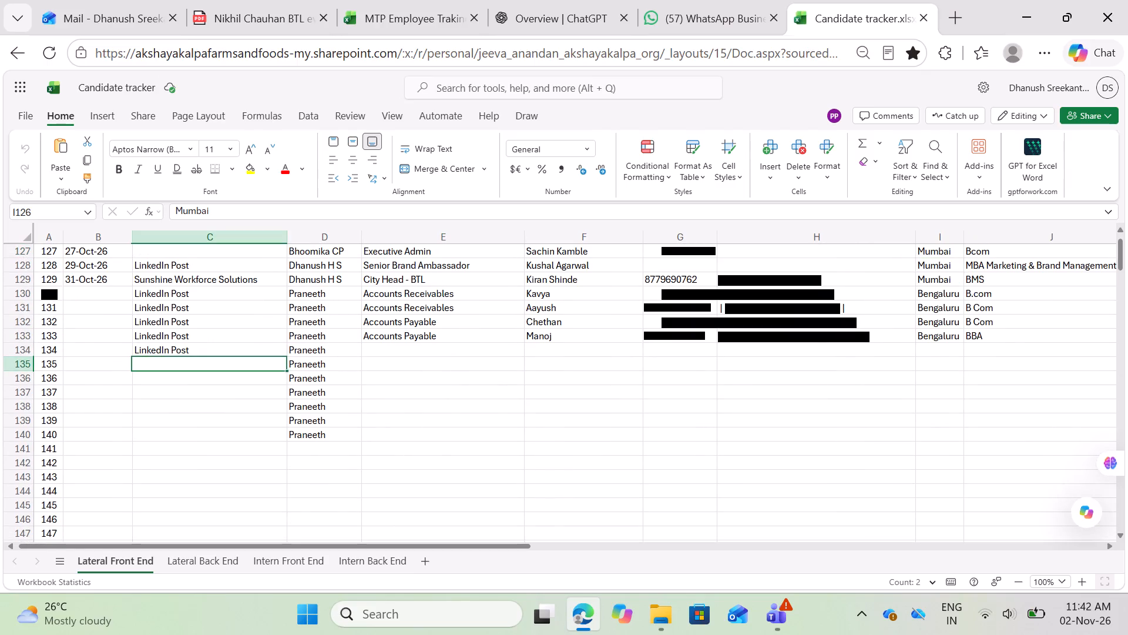
scroll(241, 392, "up", 1)
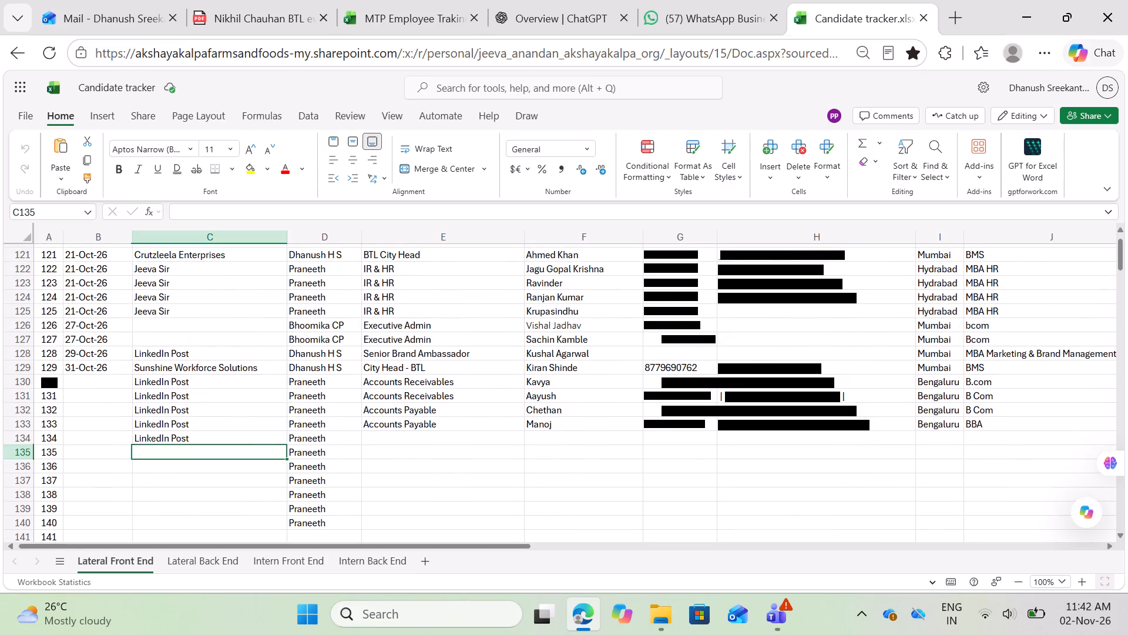
scroll(496, 420, "down", 1)
scroll(496, 420, "up", 1)
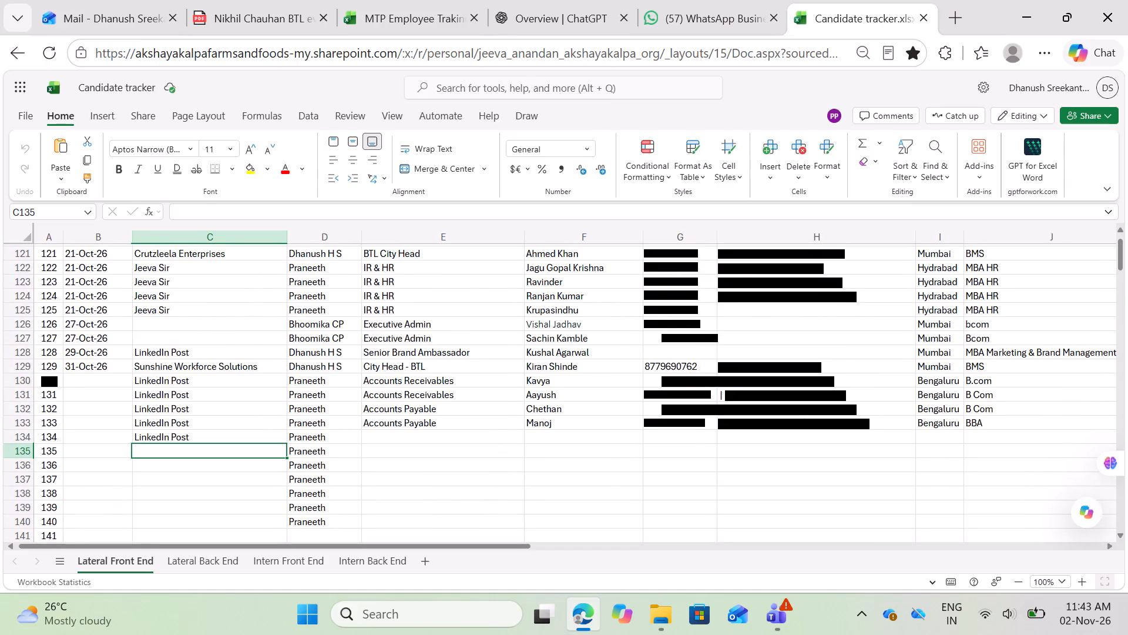
left_click(174, 319)
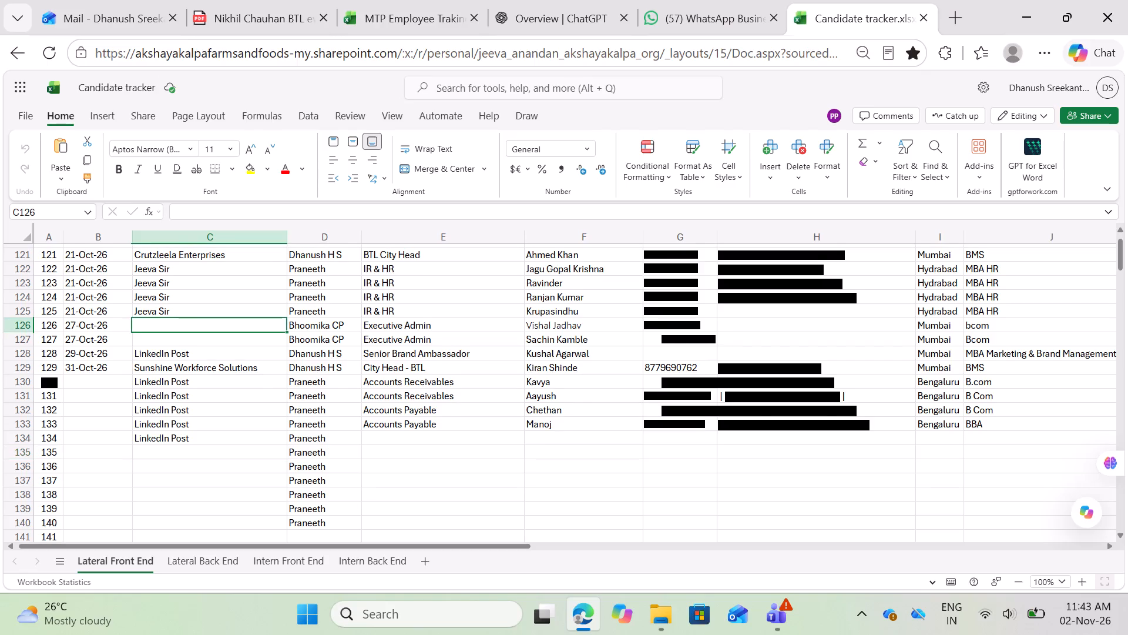
left_click(176, 340)
left_click(190, 327)
left_click(189, 340)
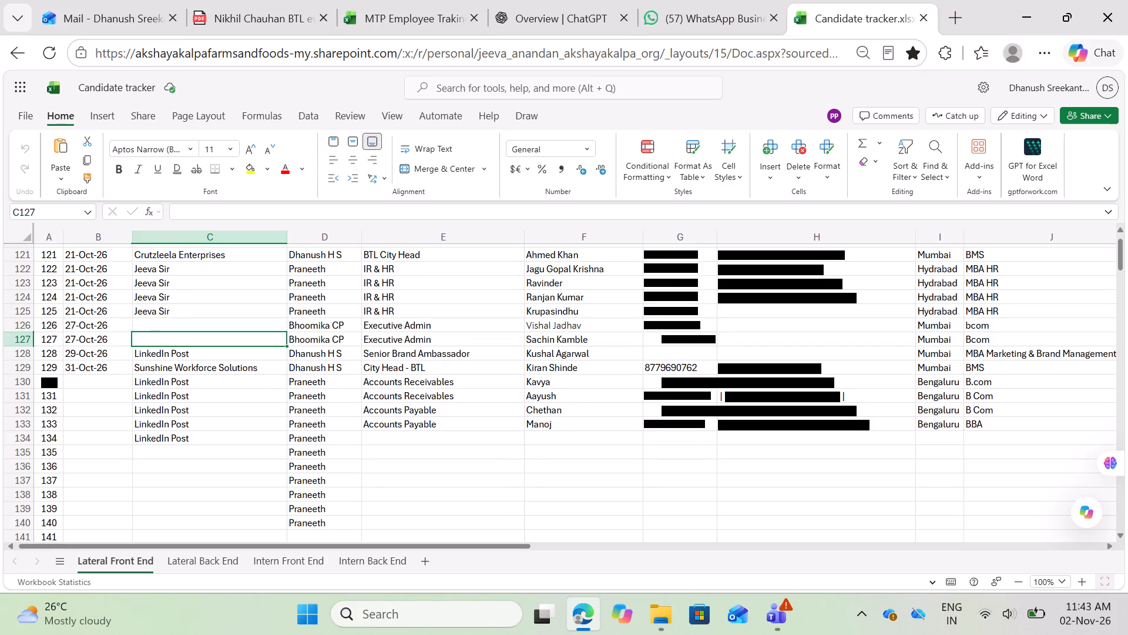
Select rows 126 and 127 and check their experience, CTC, notice period and status columns against the sheet's header row.
scroll(820, 402, "left", 4)
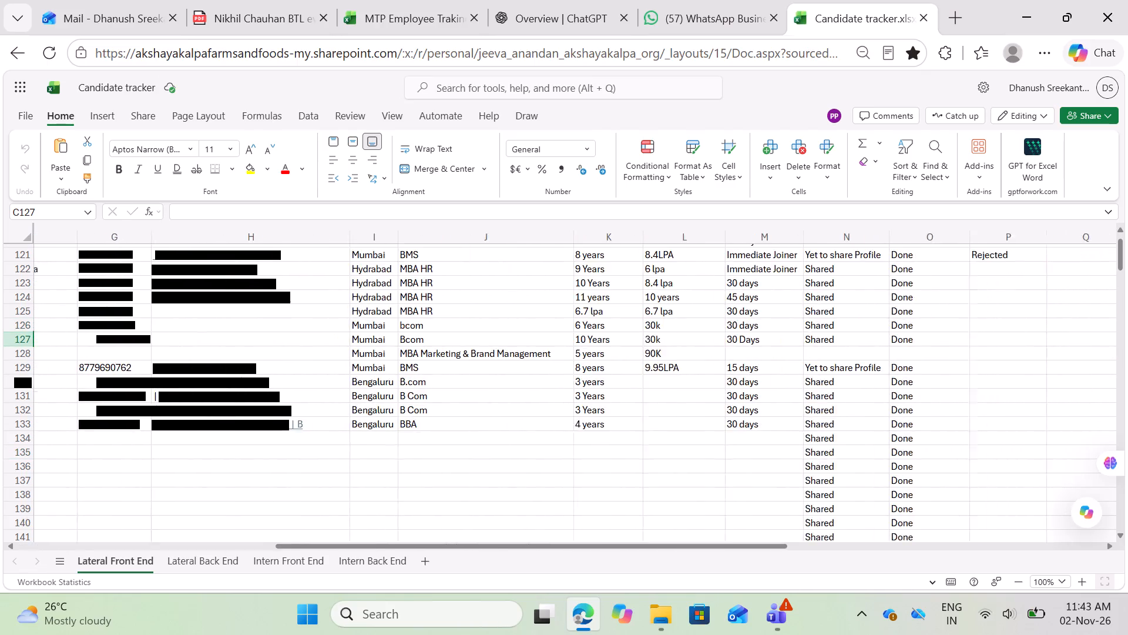
scroll(820, 402, "left", 2)
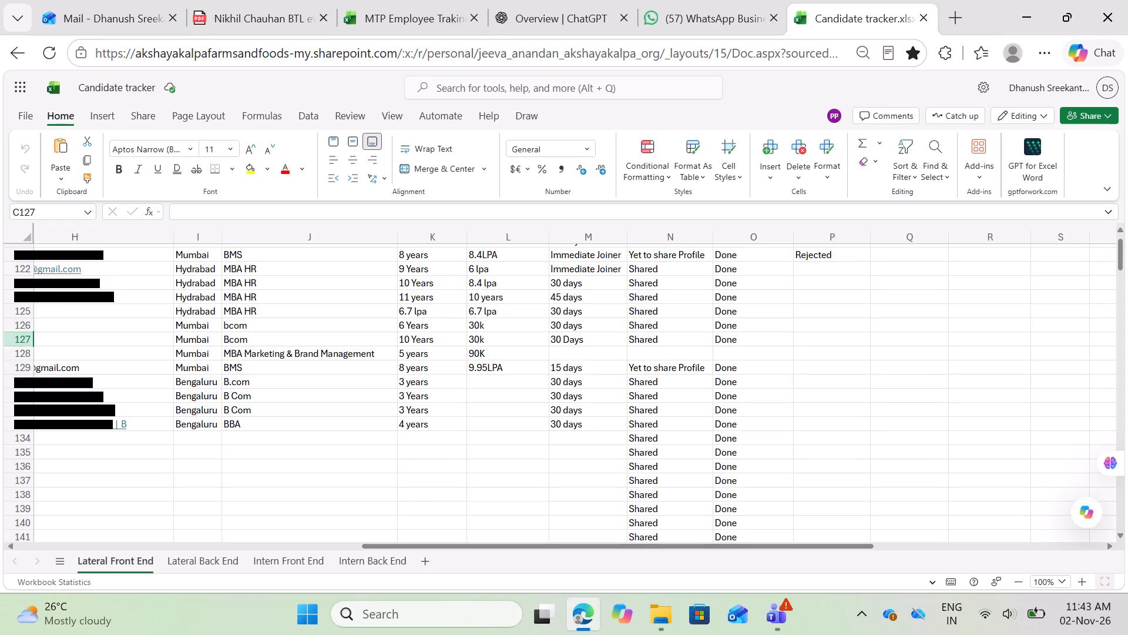
left_click_drag(729, 326, 723, 343)
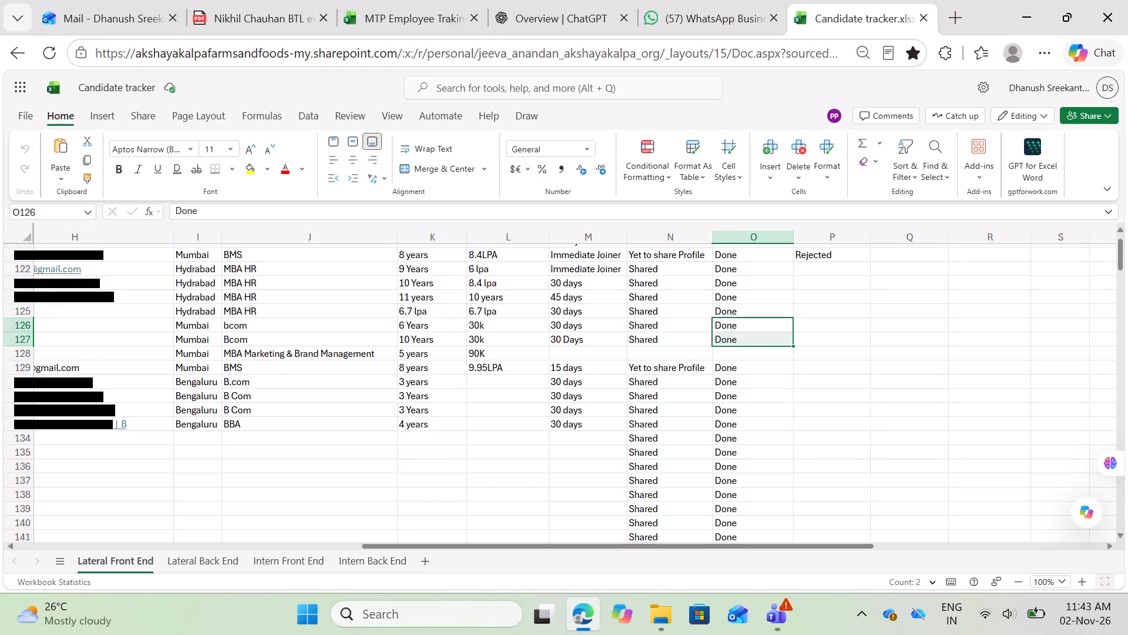
key("shift+space")
scroll(721, 390, "right", 5)
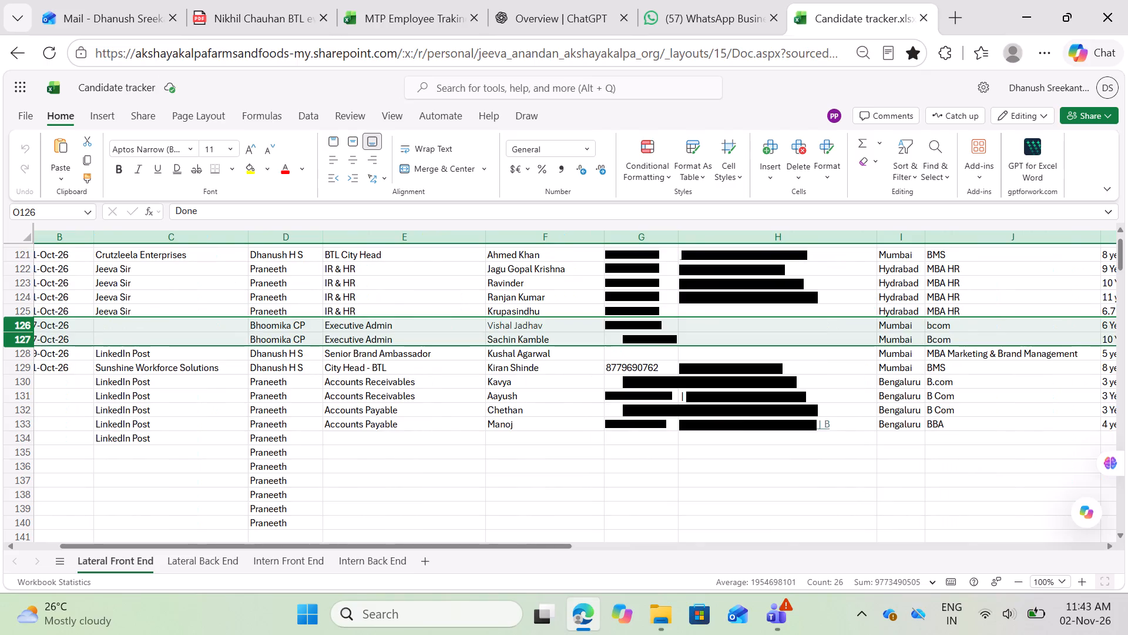
scroll(721, 390, "left", 8)
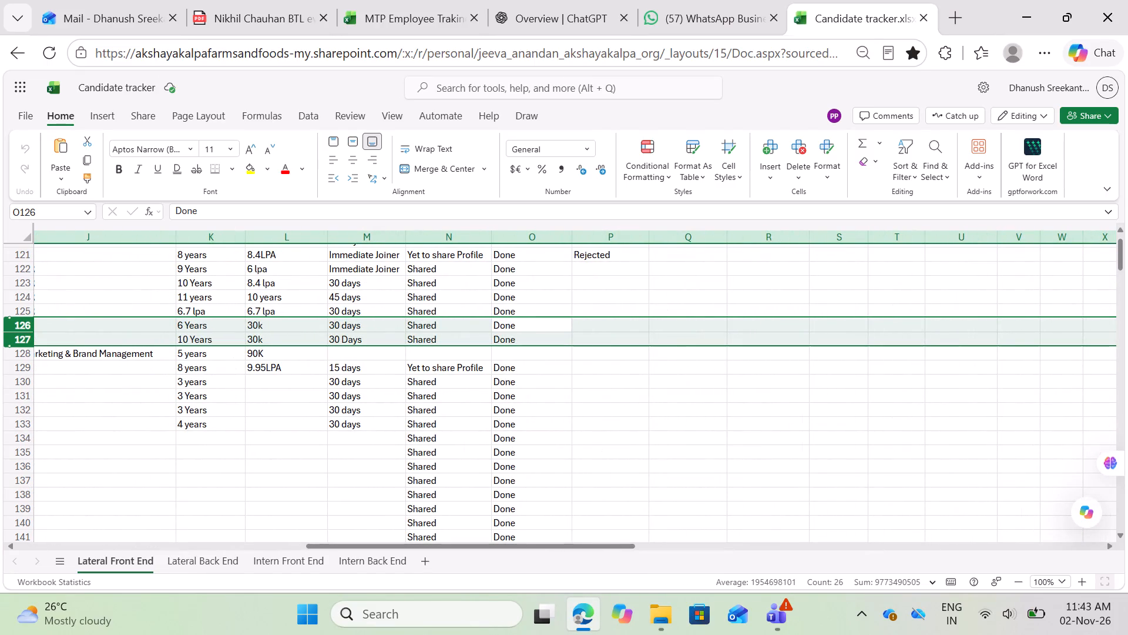
scroll(524, 326, "up", 5)
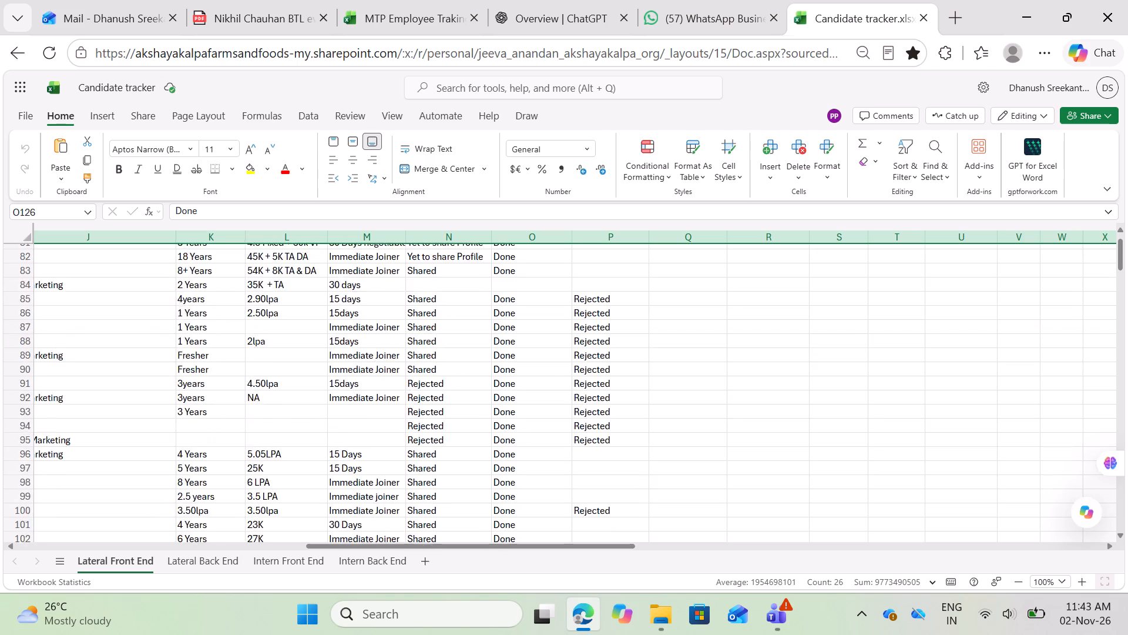
scroll(524, 326, "up", 6)
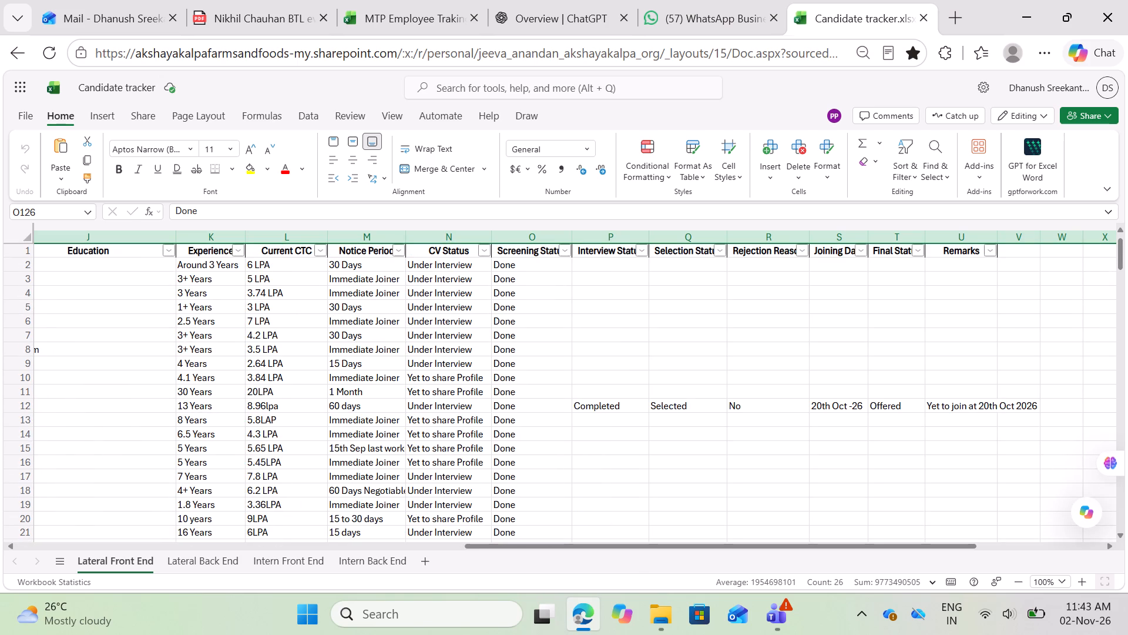
Compare the CV, screening and interview status columns of the latest entries with the header row and earlier entries on the Lateral Front End sheet.
scroll(698, 415, "down", 2)
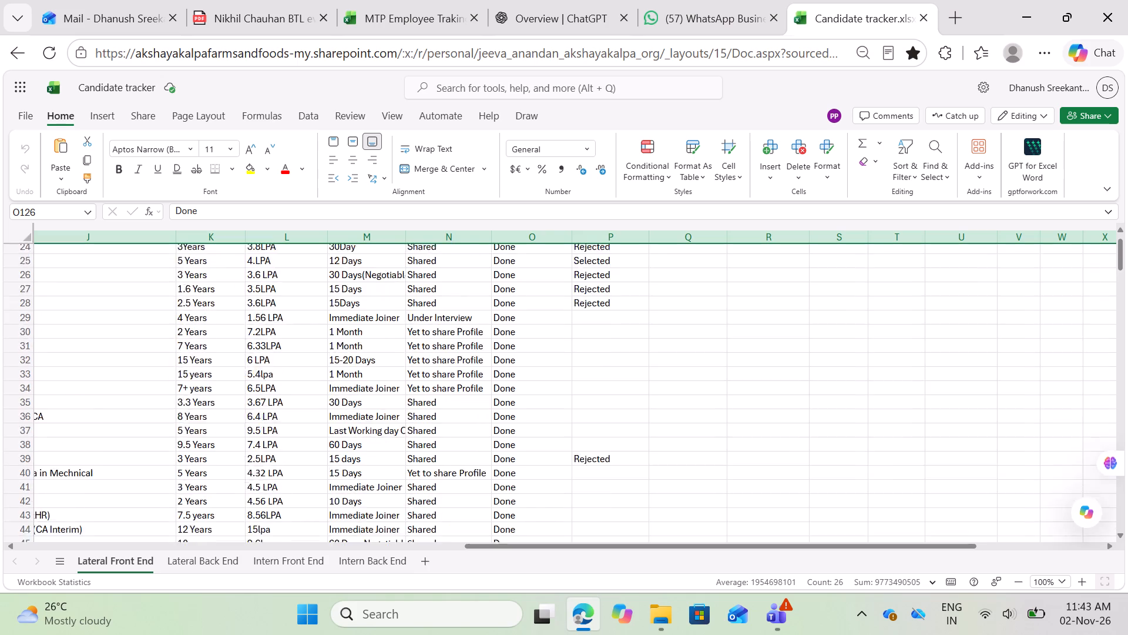
scroll(698, 415, "down", 4)
scroll(616, 453, "down", 2)
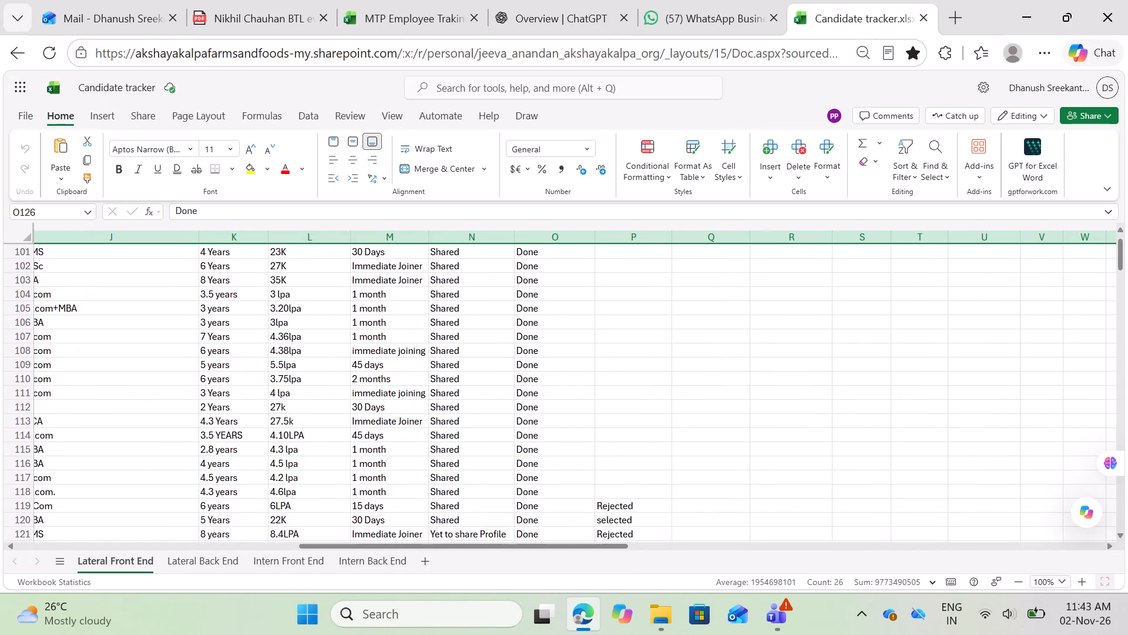
scroll(616, 453, "down", 3)
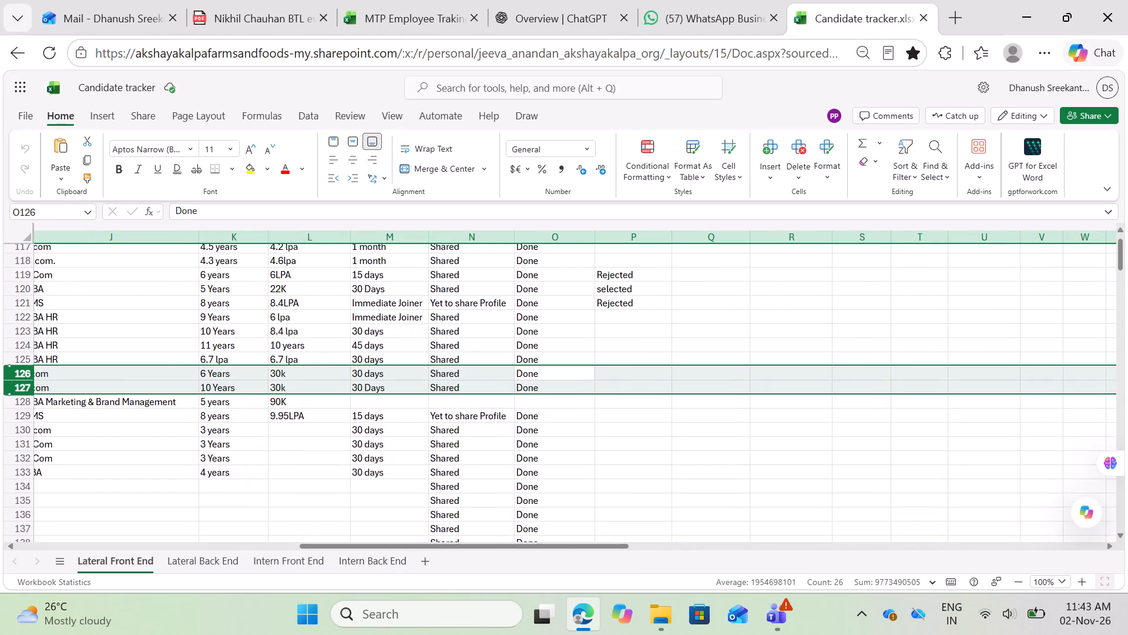
scroll(616, 453, "down", 1)
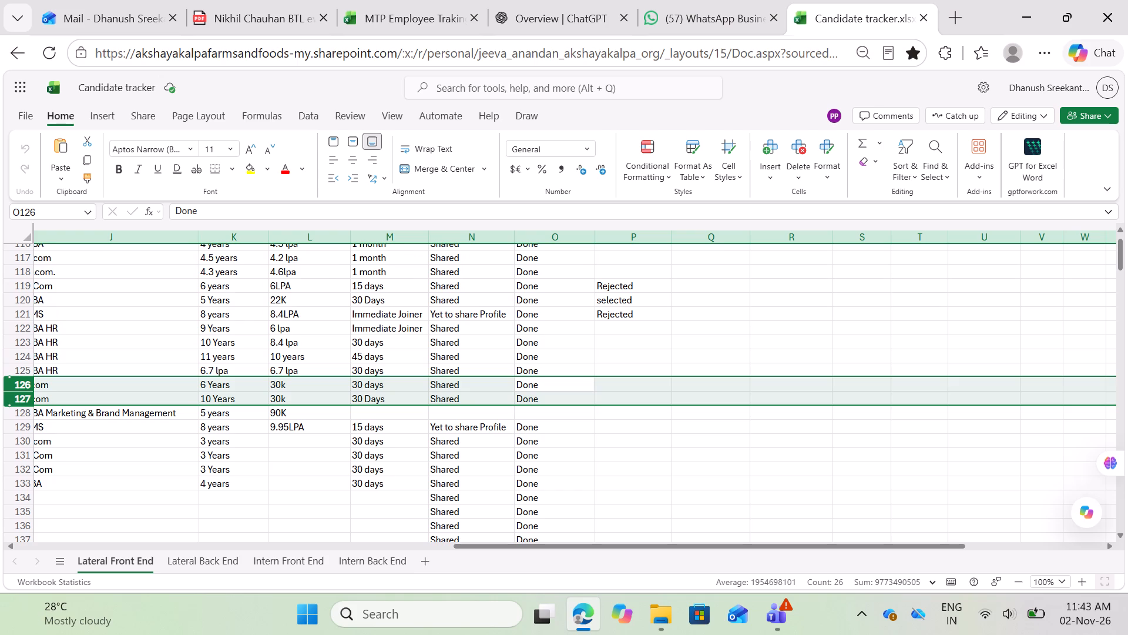
scroll(658, 395, "up", 2)
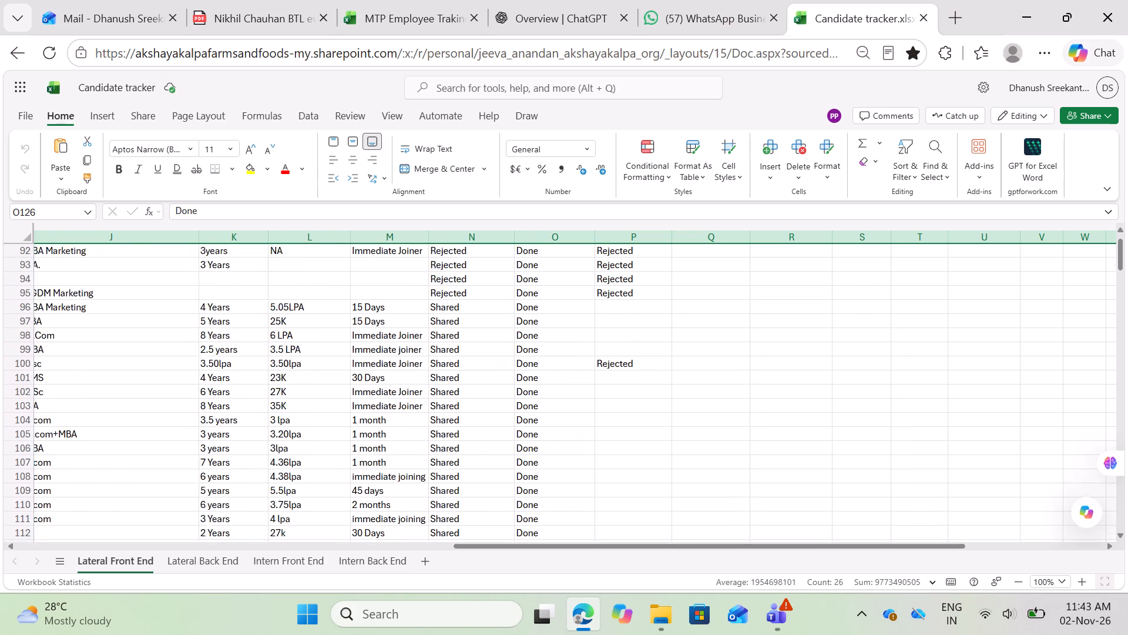
scroll(658, 395, "up", 5)
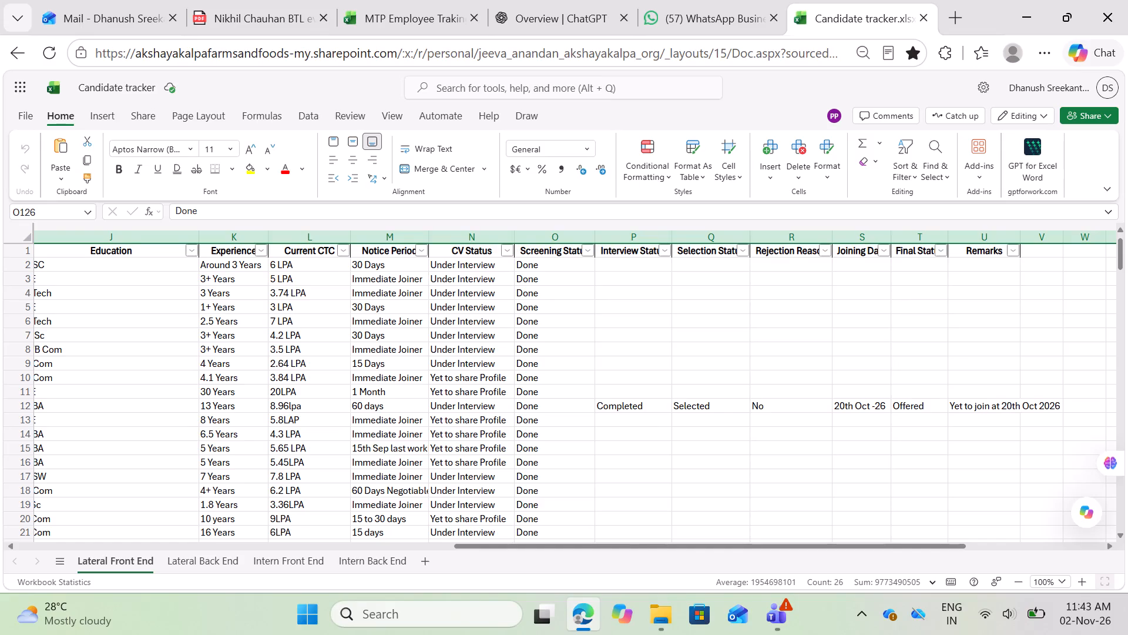
Review the date, source, recruiter and position columns of the latest entries, down to the empty position cell in row 134.
scroll(932, 446, "down", 7)
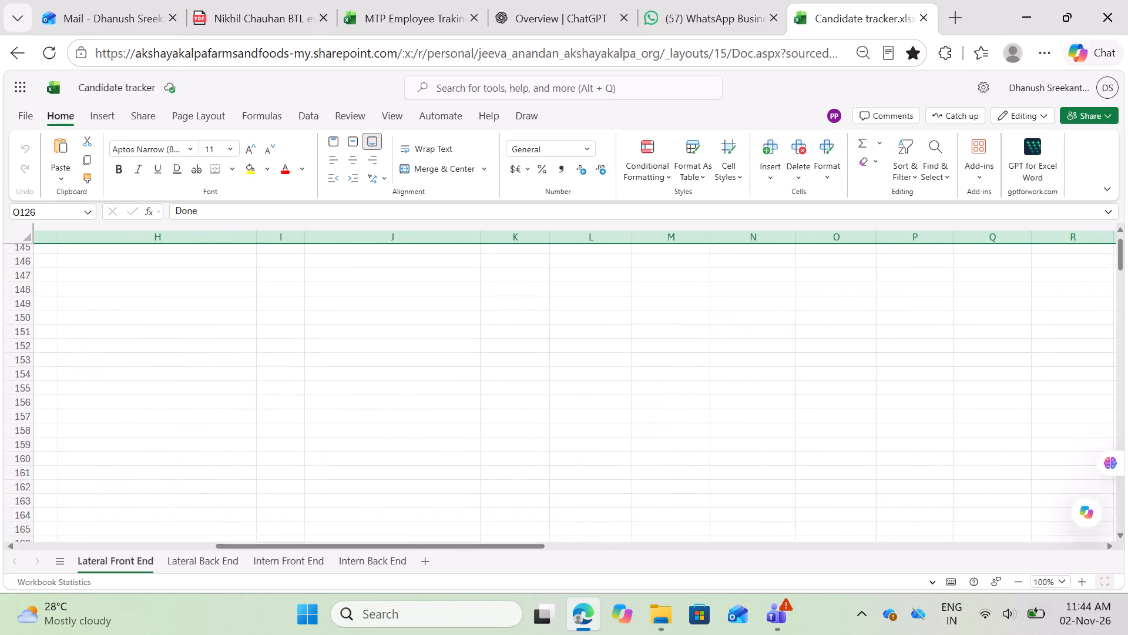
scroll(932, 446, "up", 3)
scroll(932, 446, "right", 2)
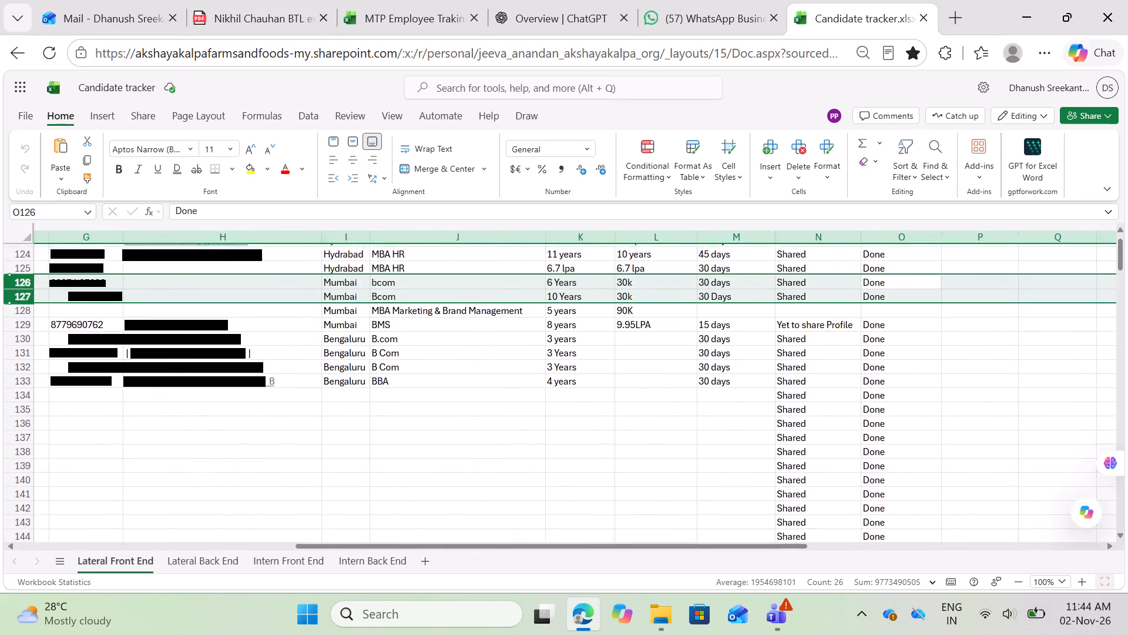
scroll(932, 446, "right", 8)
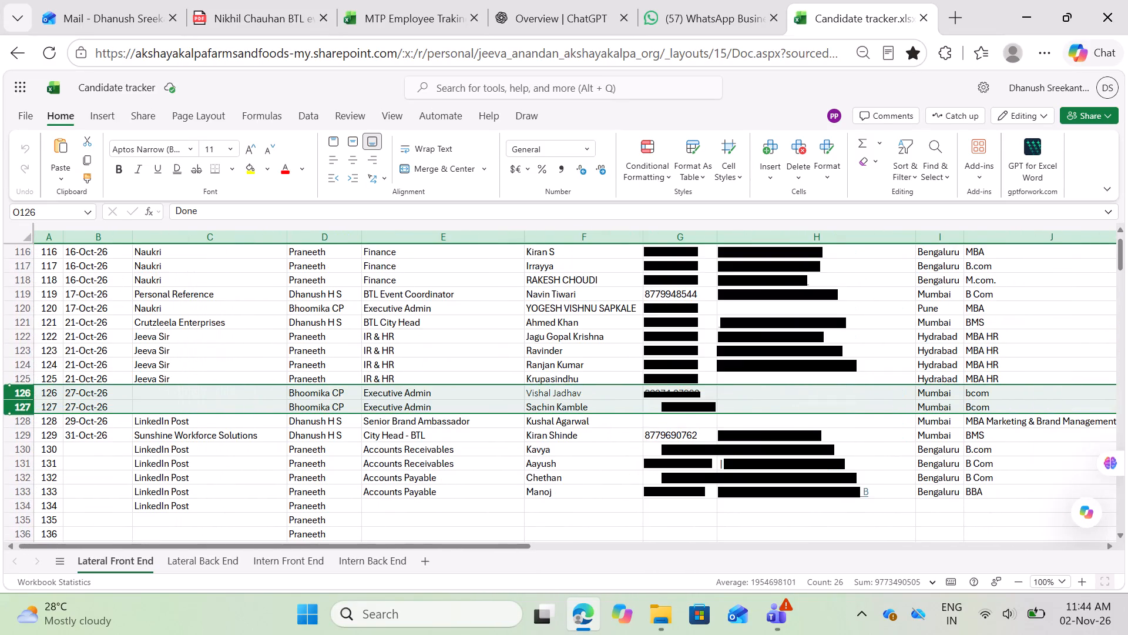
scroll(436, 444, "down", 1)
left_click(396, 457)
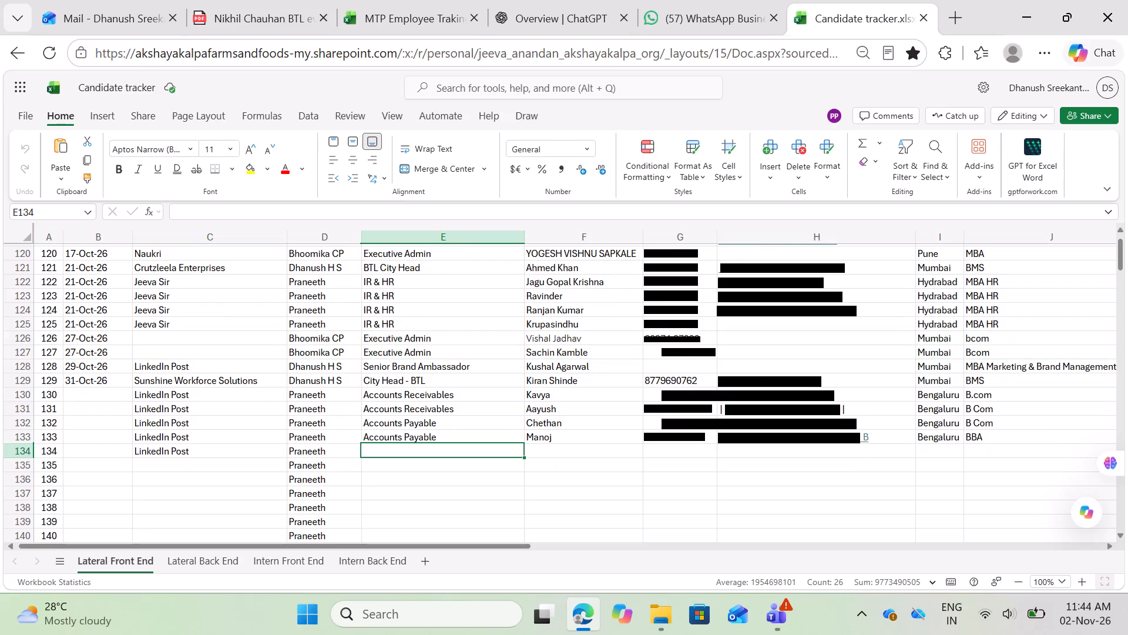
Search the web for "i love pdf" in a new tab and open iLovePDF's Merge PDF tool.
left_click(303, 3)
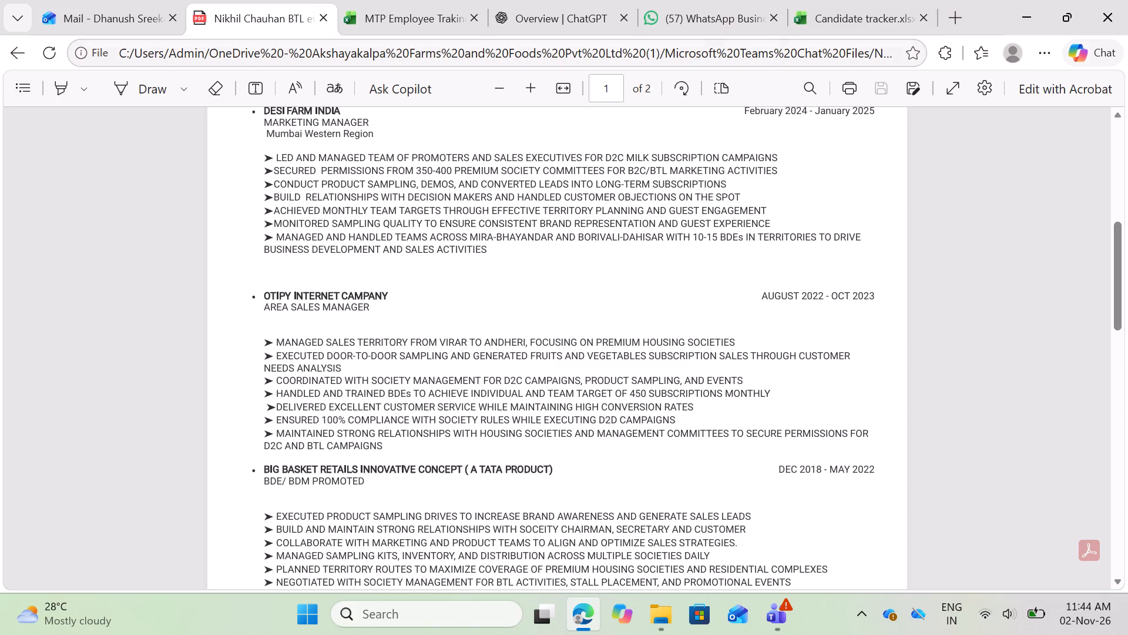
left_click(954, 12)
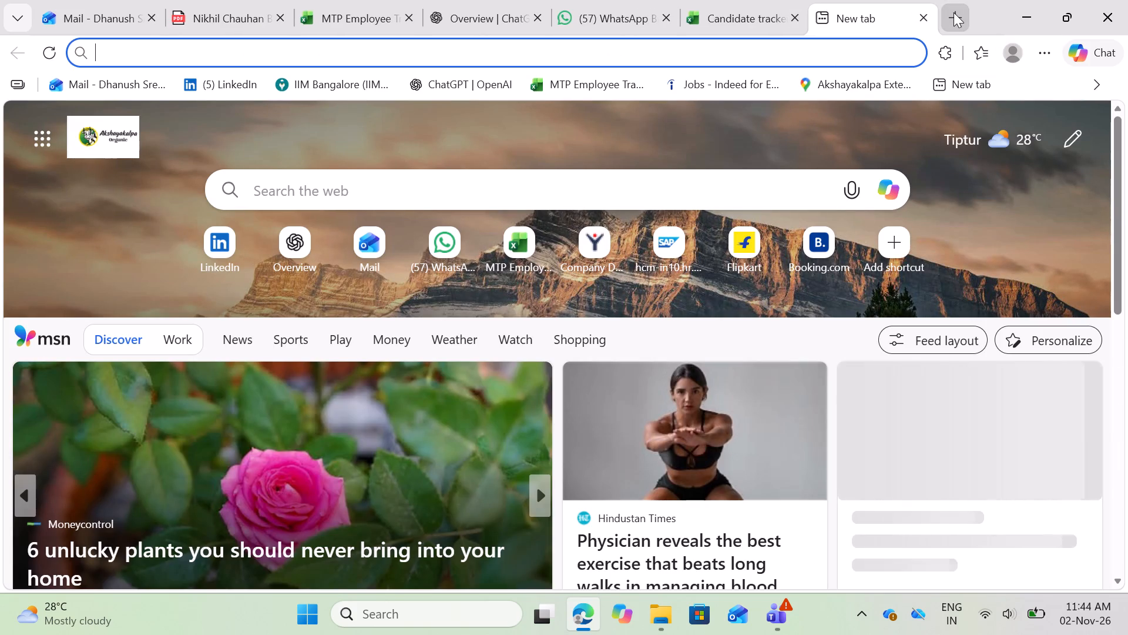
left_click(437, 199)
type("i love")
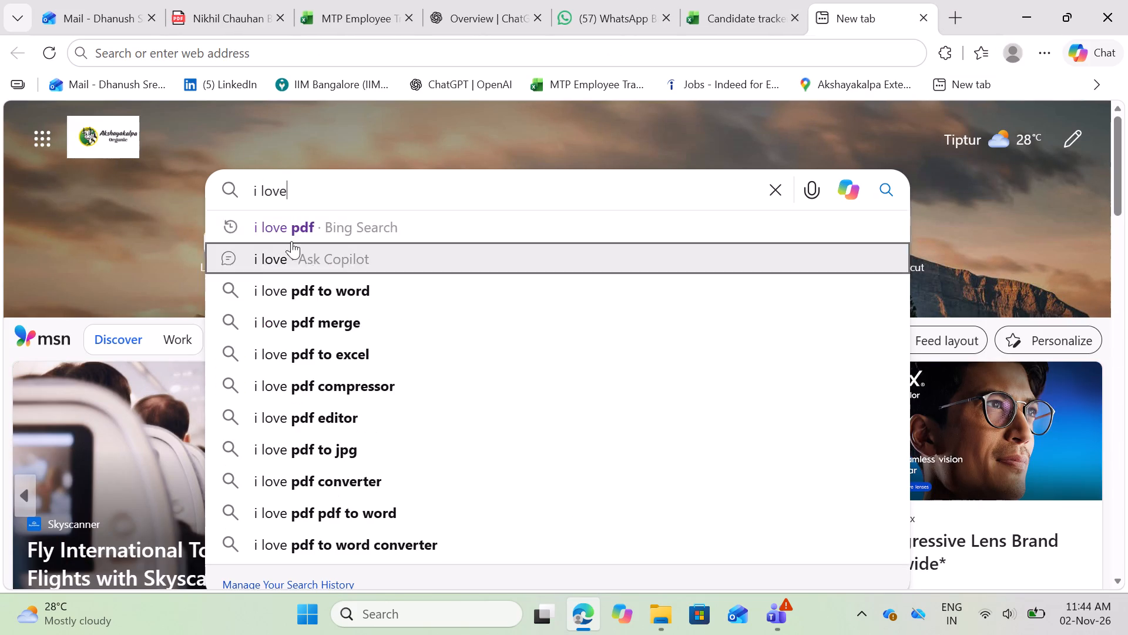
left_click(286, 232)
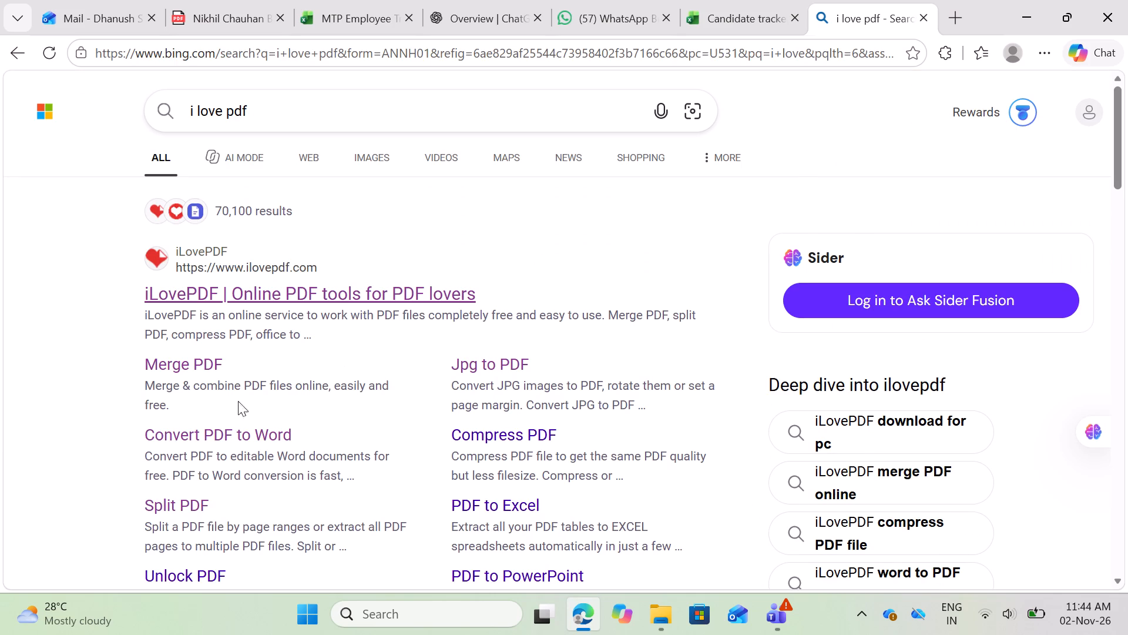
left_click(186, 367)
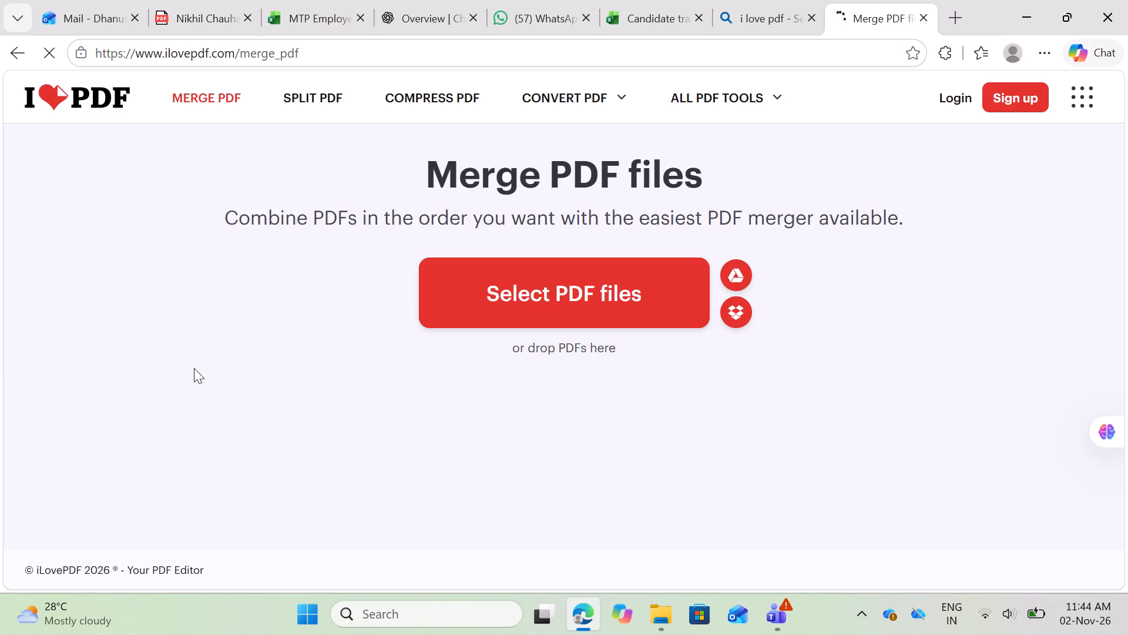
Add the candidate's "Interview panel feedback" PDF, dated 02-Nov-26, from the Downloads folder to the PDF merge.
left_click(652, 610)
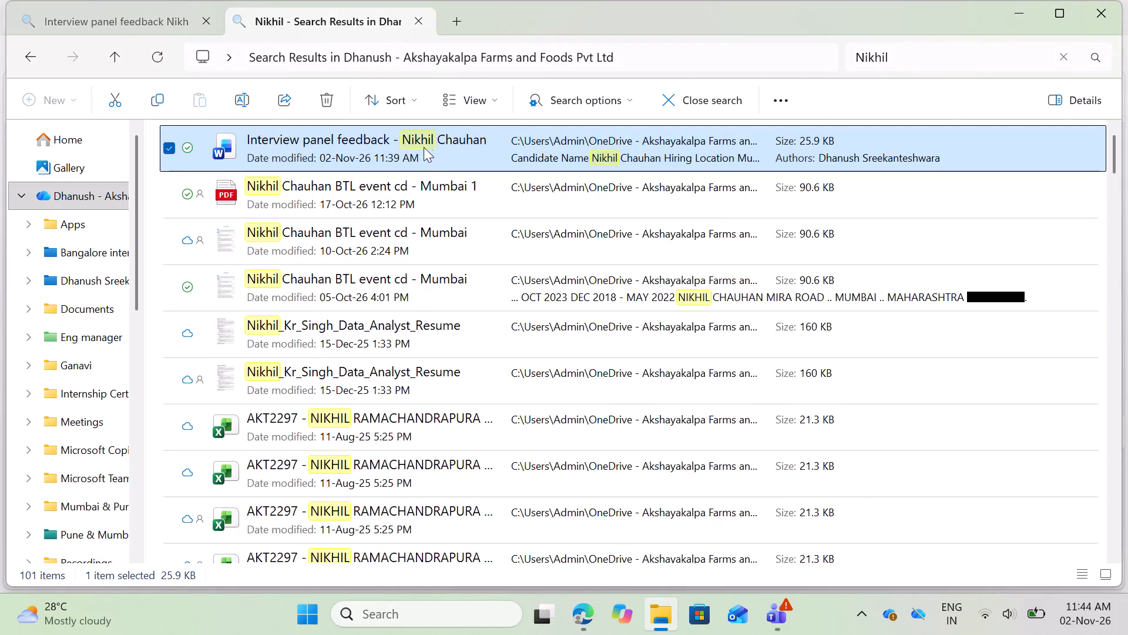
left_click(172, 19)
scroll(3, 296, "down", 2)
scroll(42, 346, "down", 2)
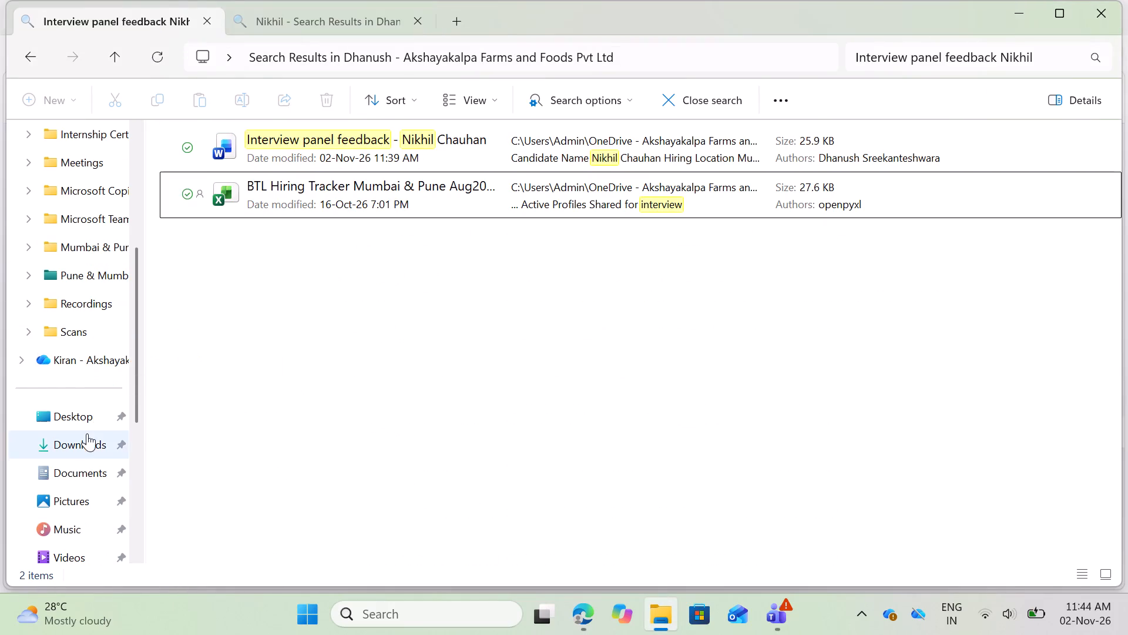
left_click(86, 437)
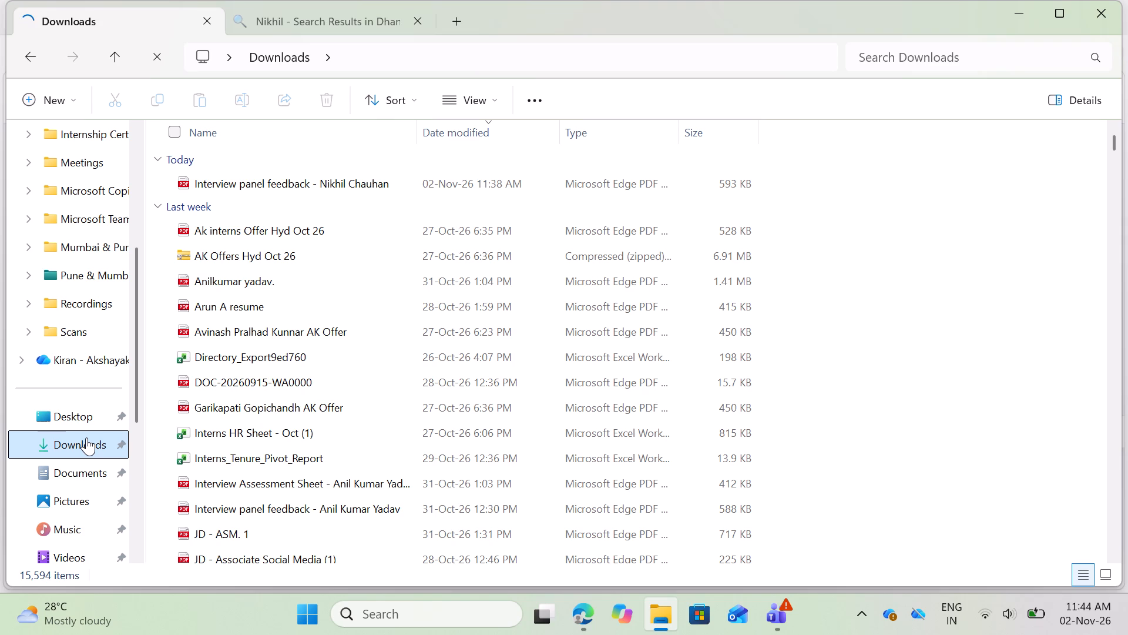
left_click(335, 182)
left_click_drag(360, 181, 593, 619, "ctrl")
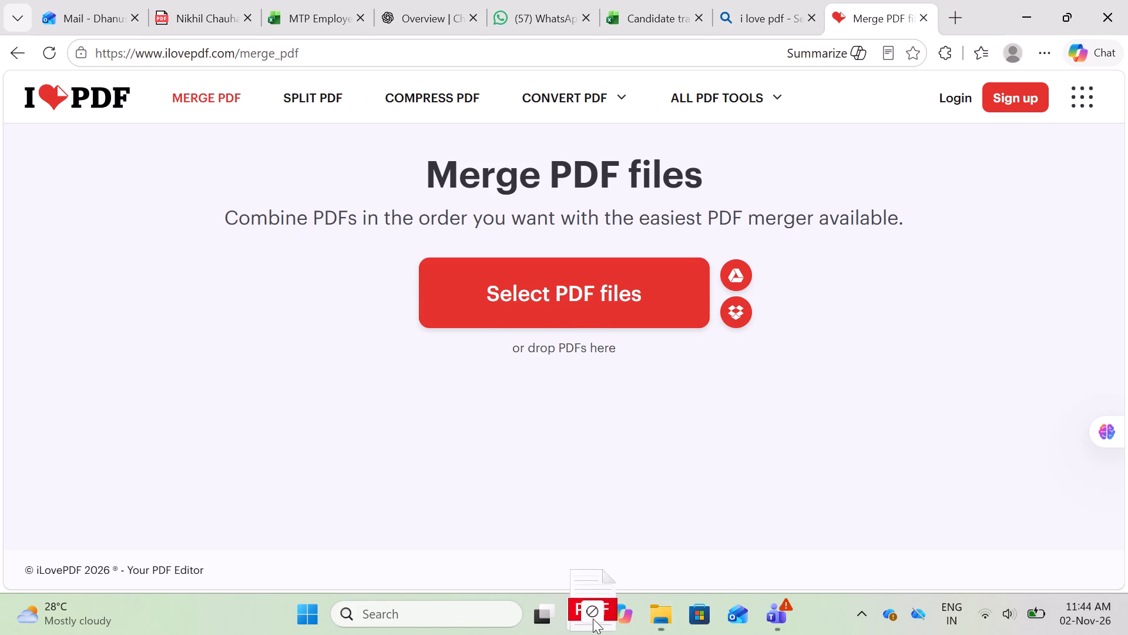
left_click_drag(593, 619, 664, 341, "ctrl")
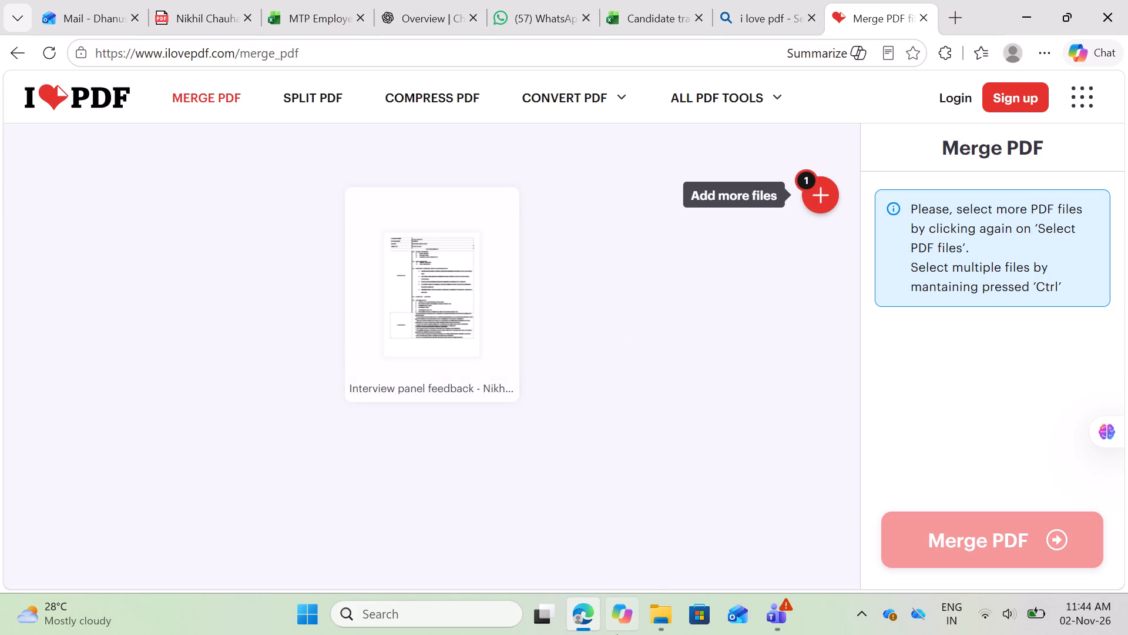
Add the candidate's "BTL event cd - Mumbai 1" resume PDF from the Nikhil search results to the merge, placed after the feedback PDF.
left_click(676, 609)
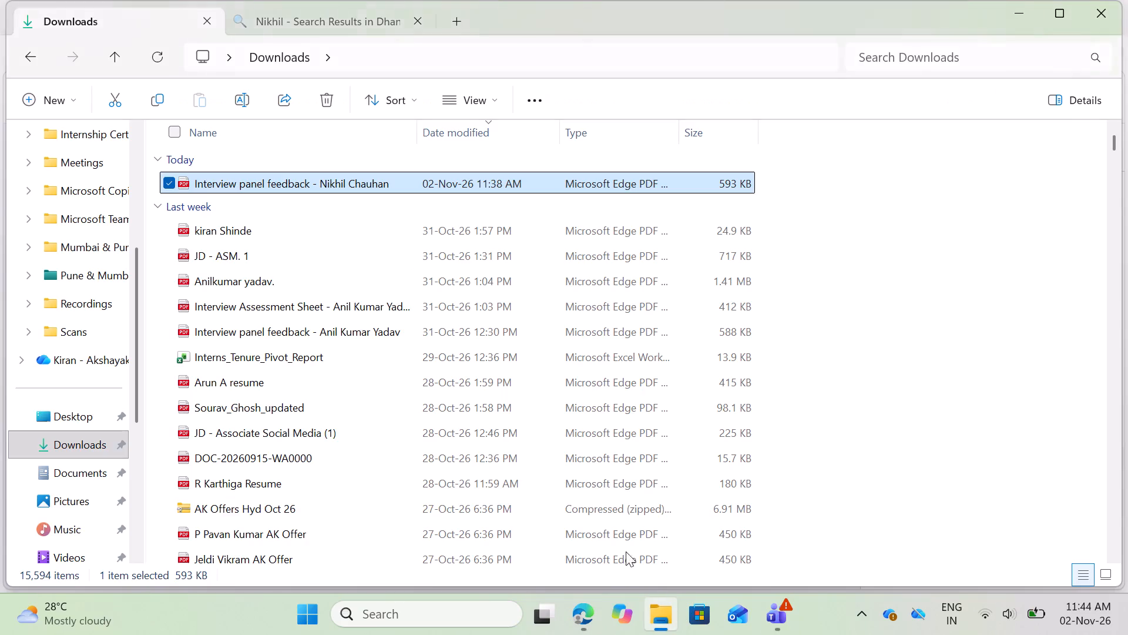
left_click(327, 17)
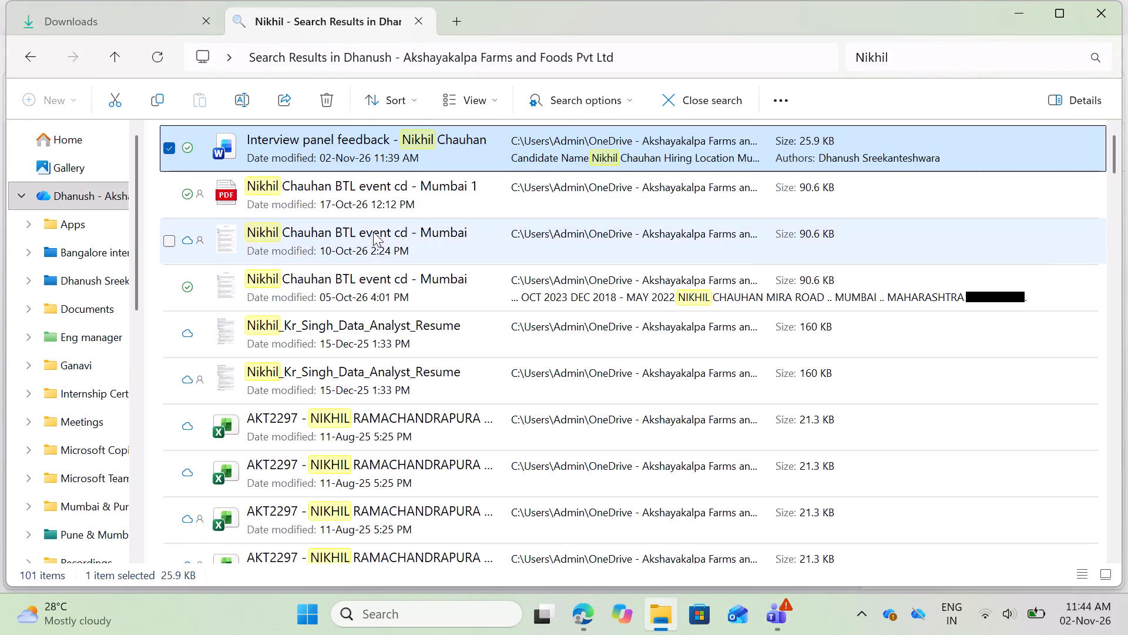
left_click(499, 193)
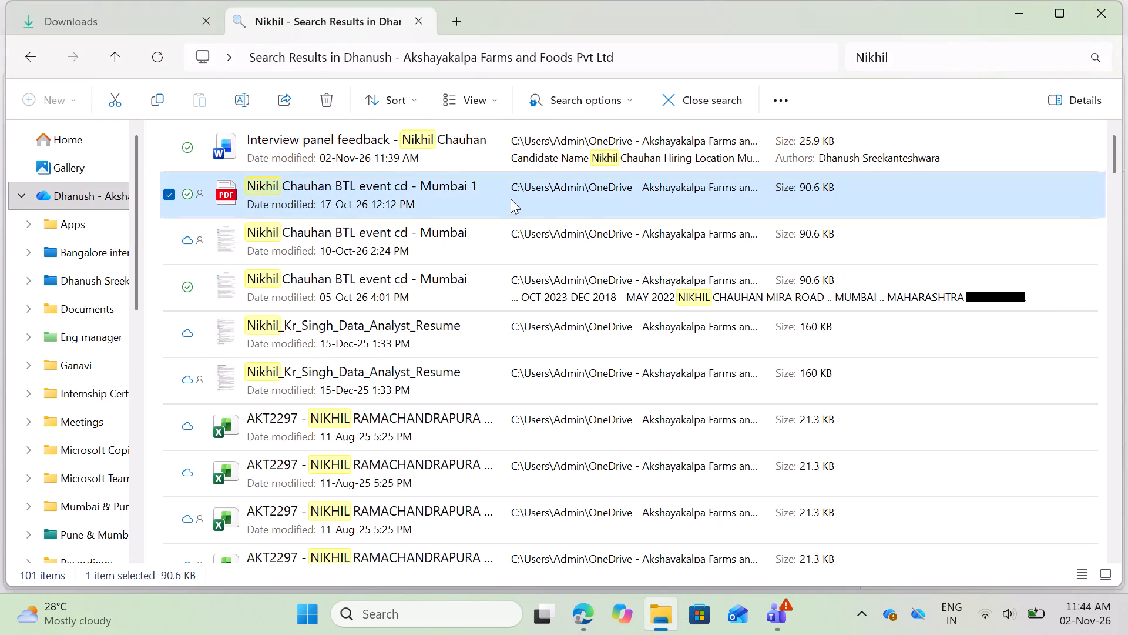
left_click_drag(504, 193, 591, 606, "ctrl")
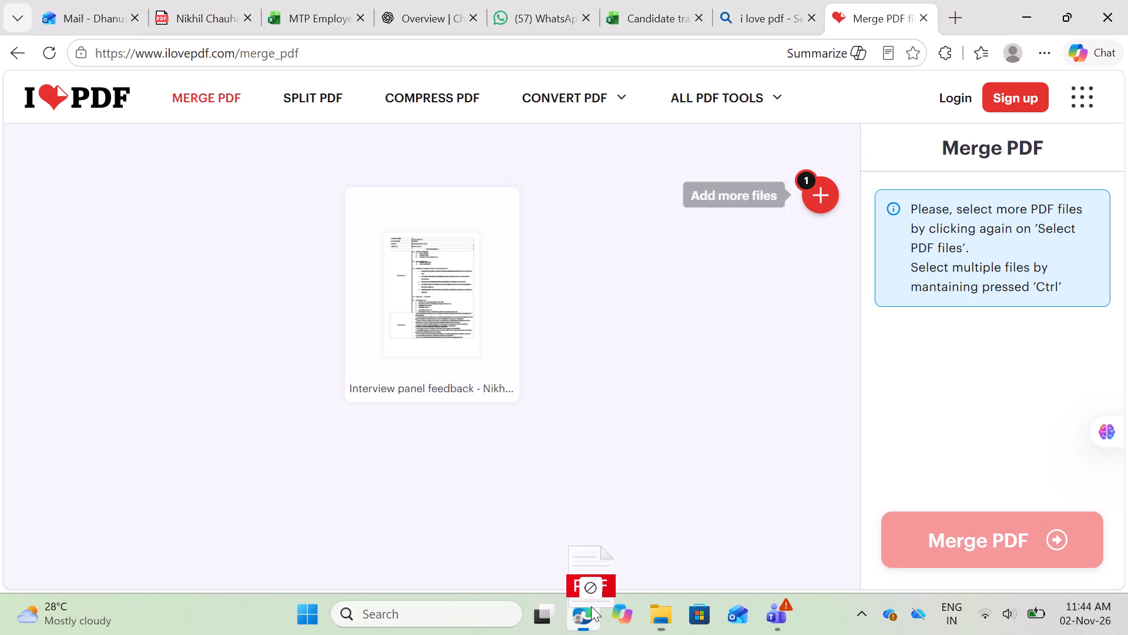
left_click_drag(591, 606, 630, 382, "ctrl")
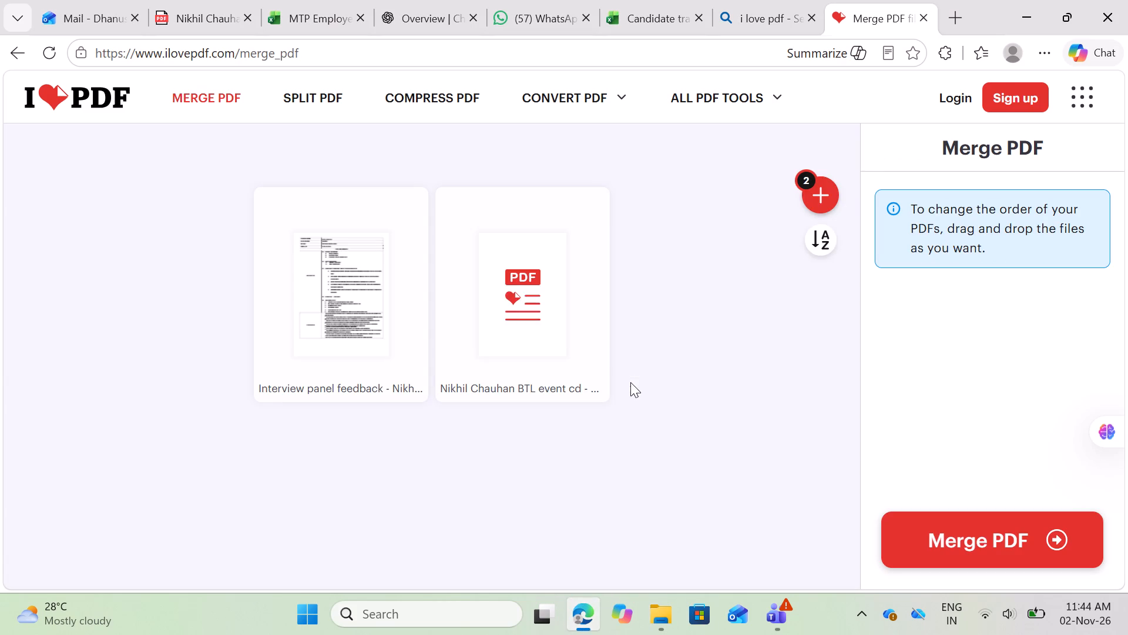
left_click_drag(502, 302, 542, 312)
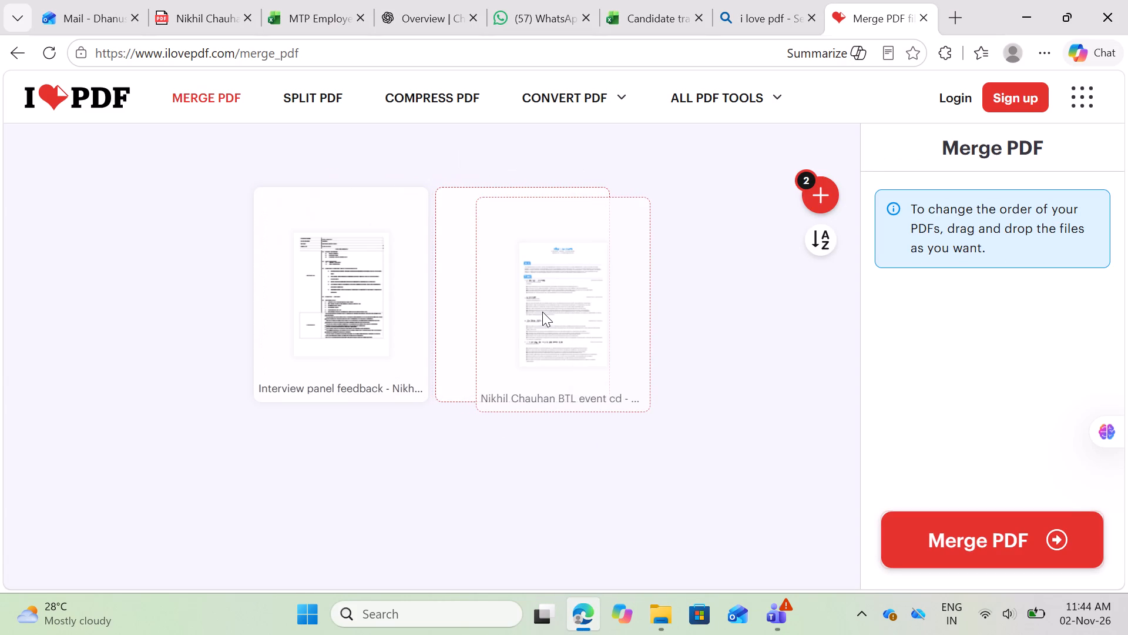
left_click_drag(542, 312, 531, 305)
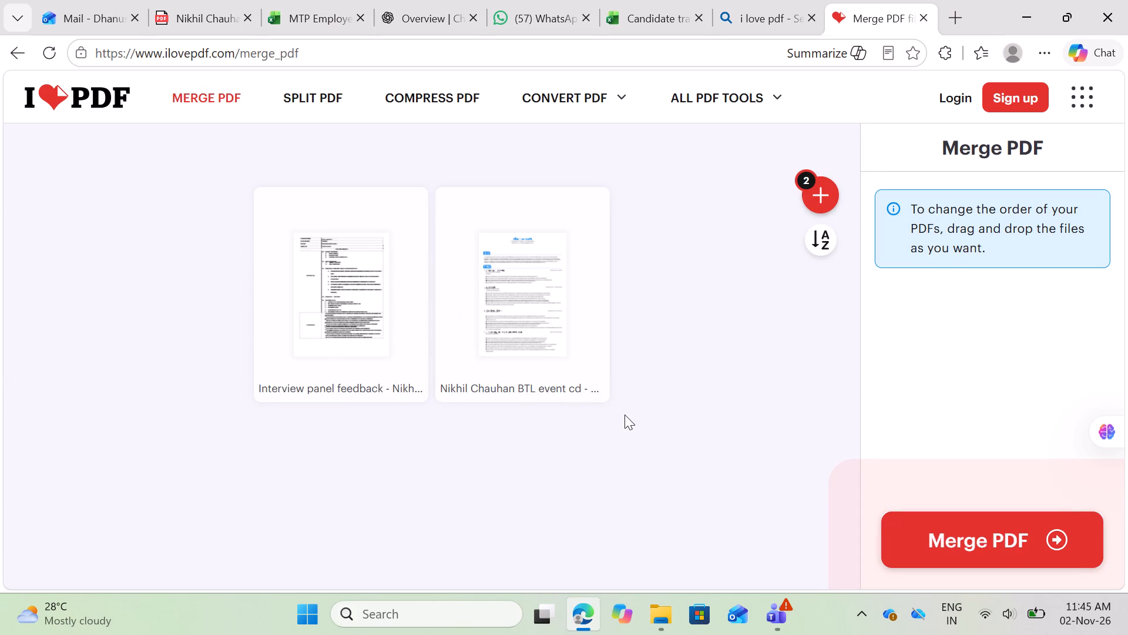
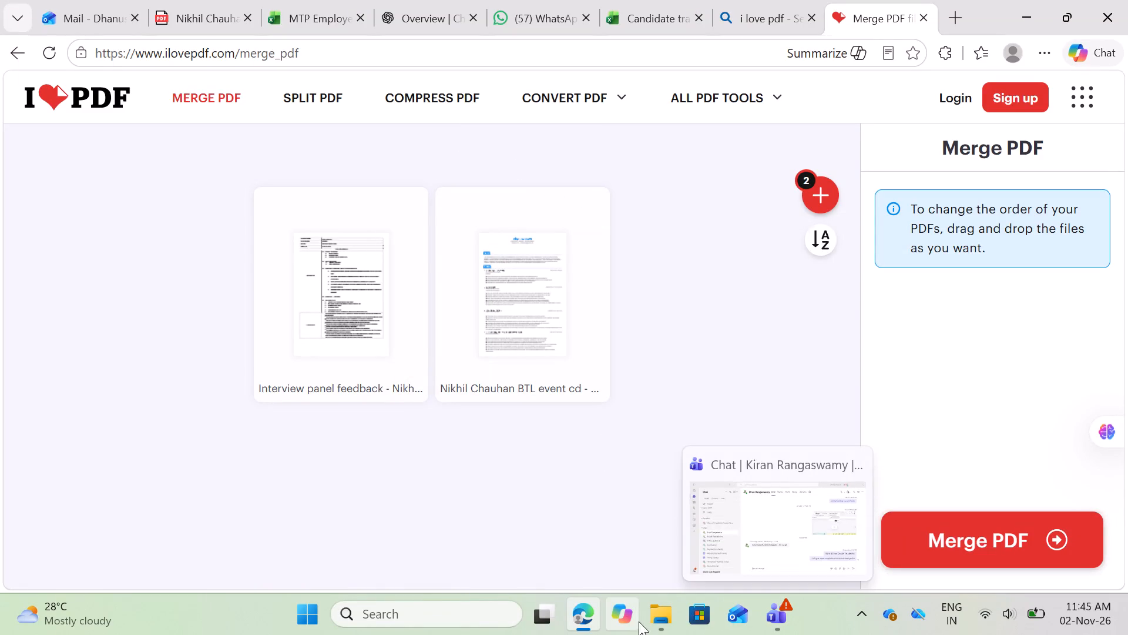
Switch to File Explorer and open a new tab alongside the Nikhil search results.
left_click(665, 620)
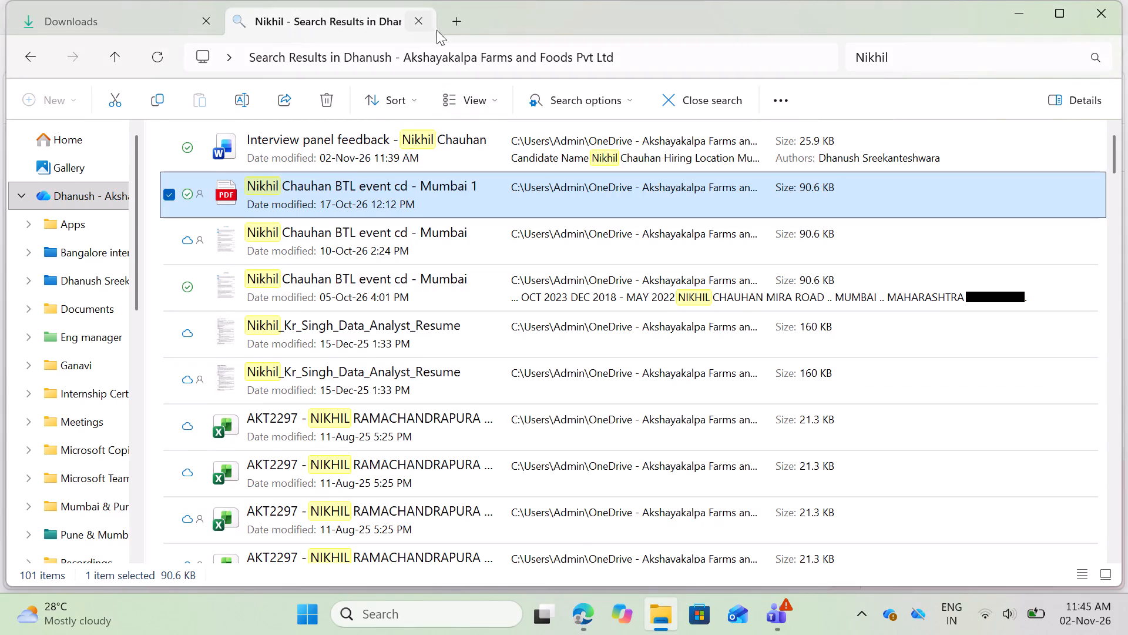
left_click(457, 15)
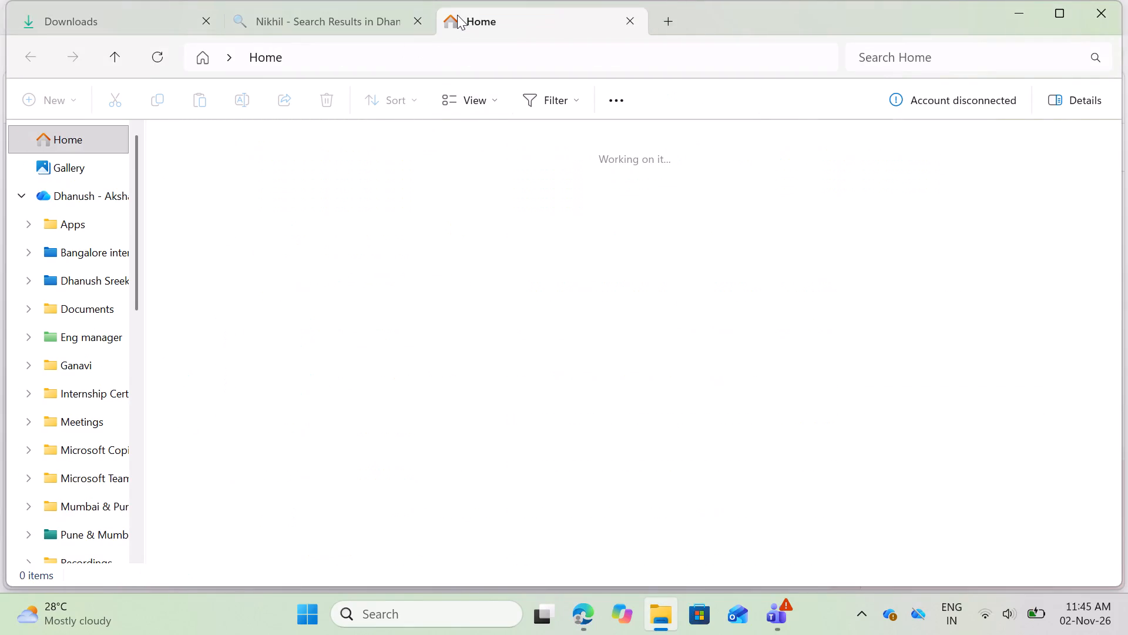
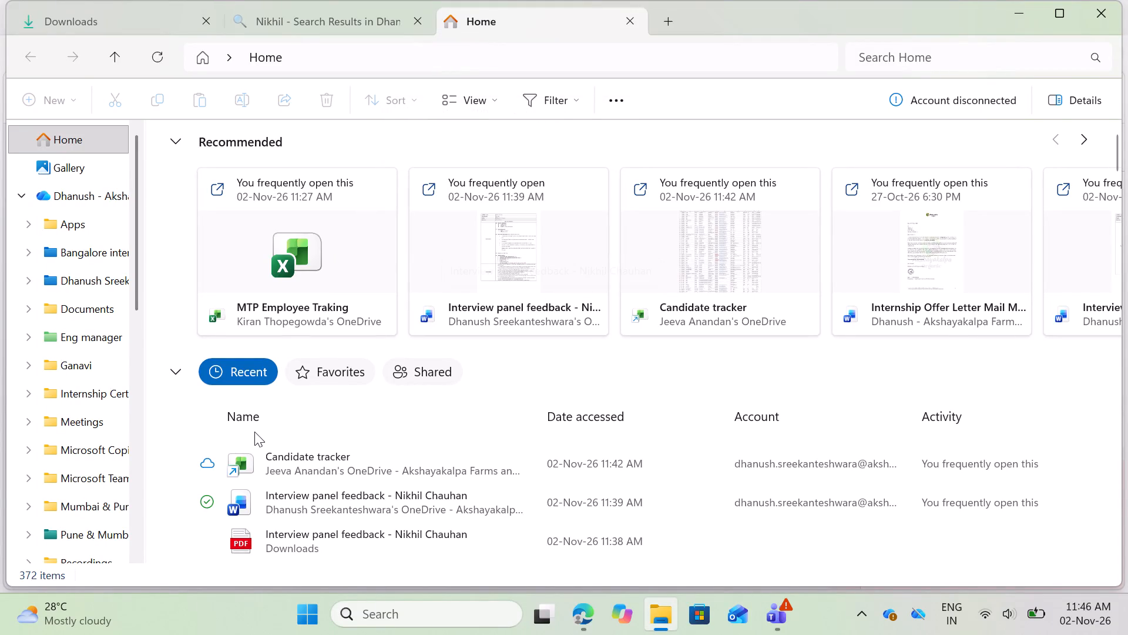
Open the Interview Assesment Sheet workbook from the Assessment sheet & Expectation Sheet folder inside Apps.
scroll(341, 455, "down", 2)
scroll(341, 456, "up", 5)
left_click(76, 226)
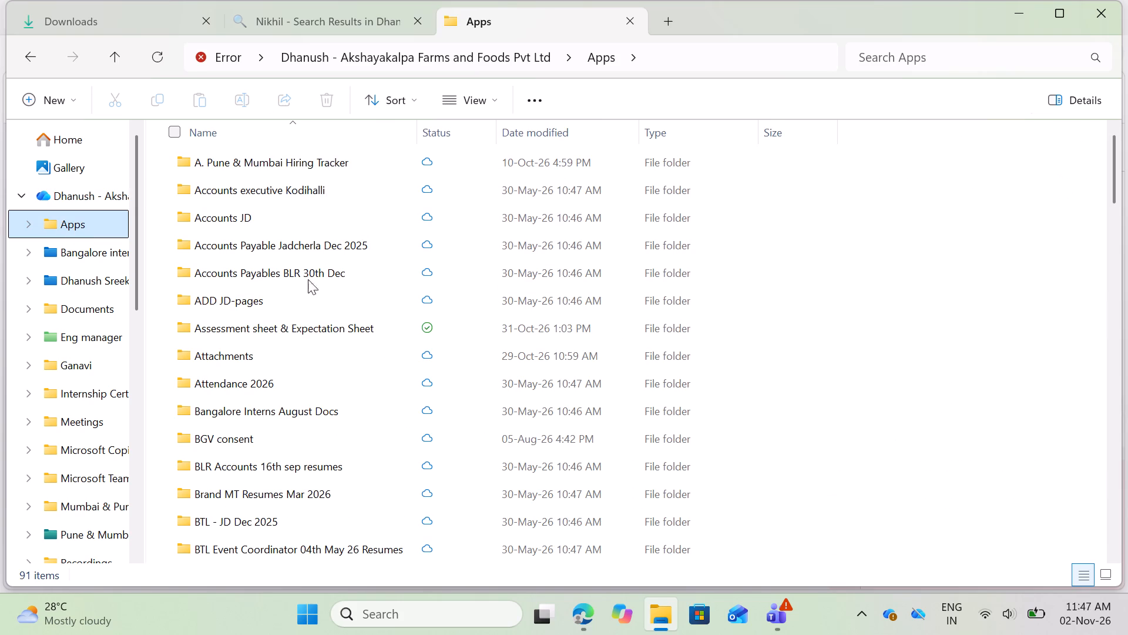
double_click(284, 330)
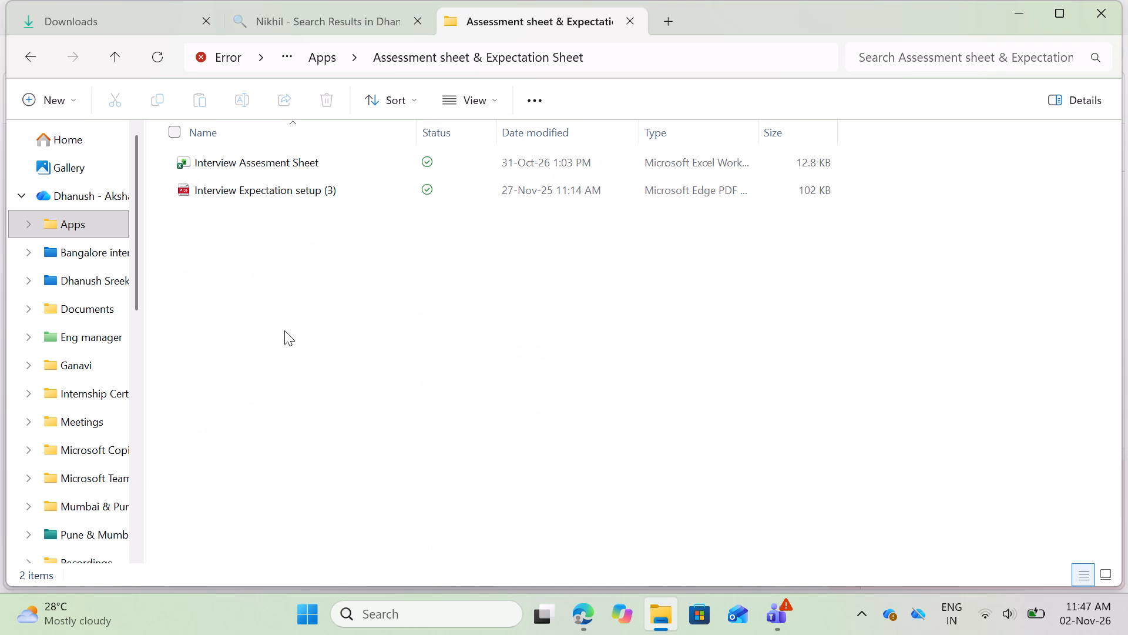
double_click(277, 154)
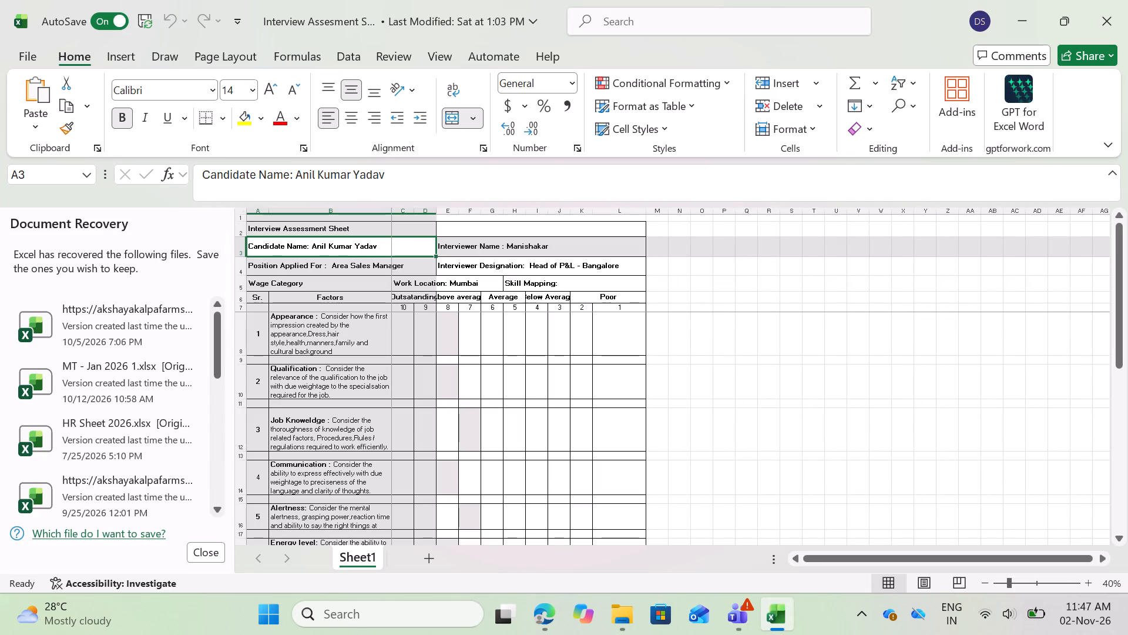
Close the Document Recovery list, choosing to view the recovered files later.
left_click(201, 550)
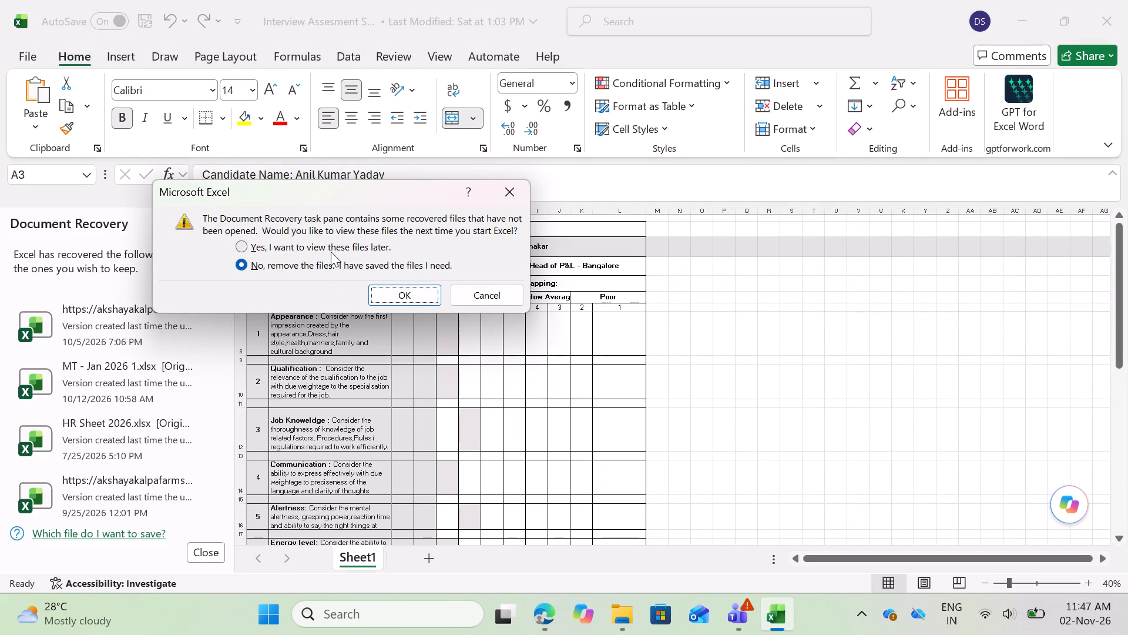
left_click(331, 252)
left_click(392, 288)
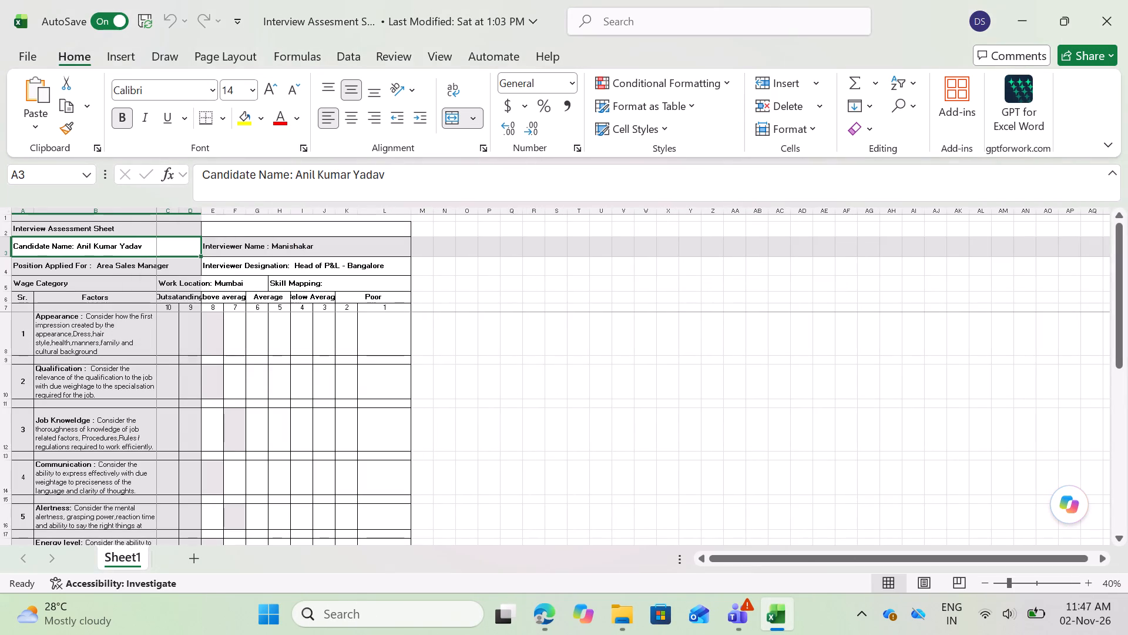
Replace the candidate name in cell A3 with the current candidate's full name, keeping the "Candidate Name:" label.
left_click(419, 181)
key("BackSpace")
key("BackSpace")
key("BackSpace")
key("BackSpace")
key("BackSpace")
key("BackSpace")
key("BackSpace")
key("BackSpace")
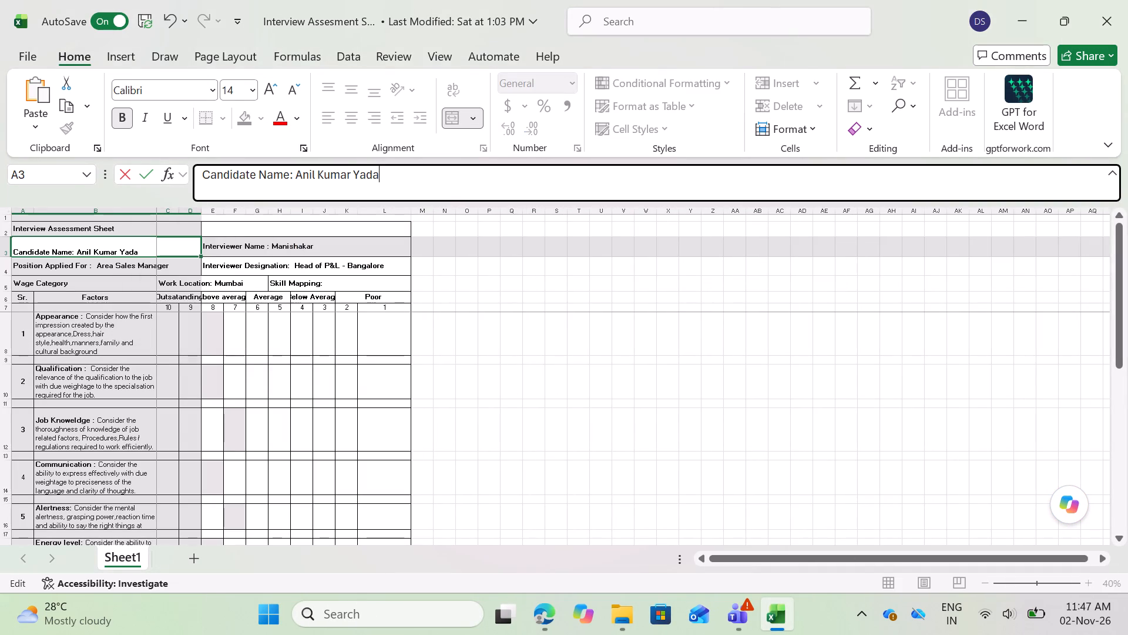
key("BackSpace")
key("BackSpace")
key("BackSpace")
key("BackSpace")
key("BackSpace")
key("BackSpace")
key("BackSpace")
key("BackSpace")
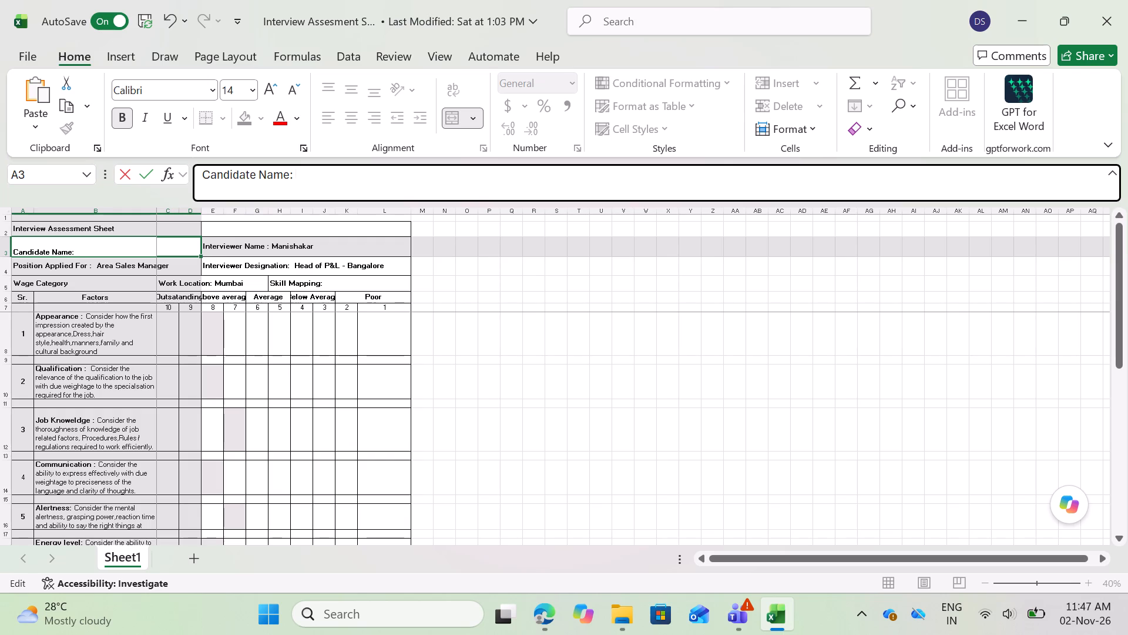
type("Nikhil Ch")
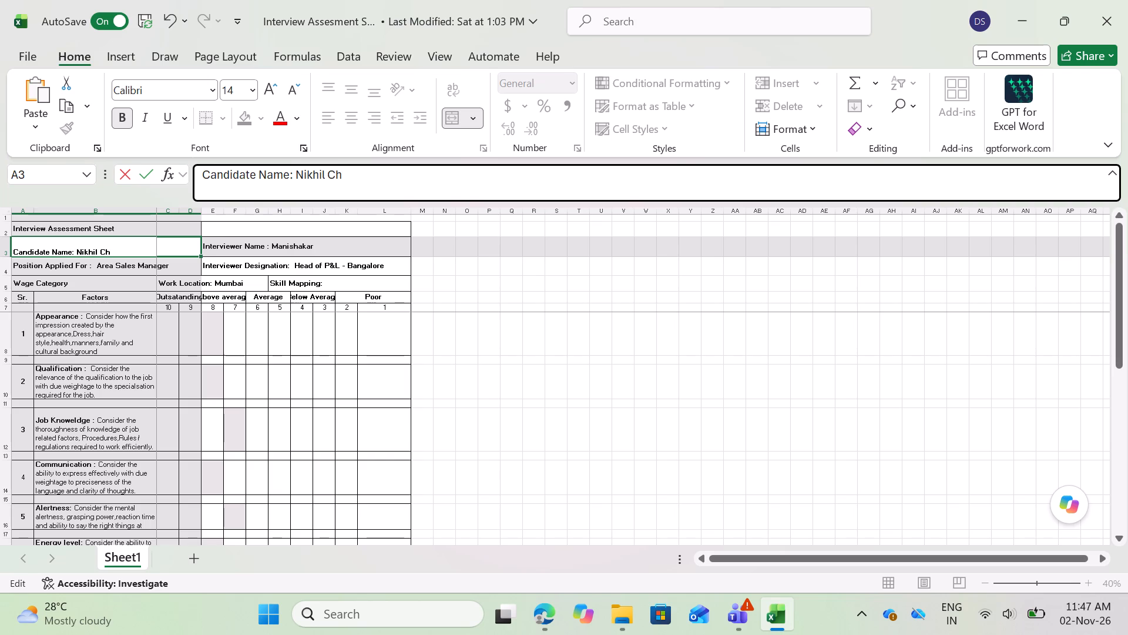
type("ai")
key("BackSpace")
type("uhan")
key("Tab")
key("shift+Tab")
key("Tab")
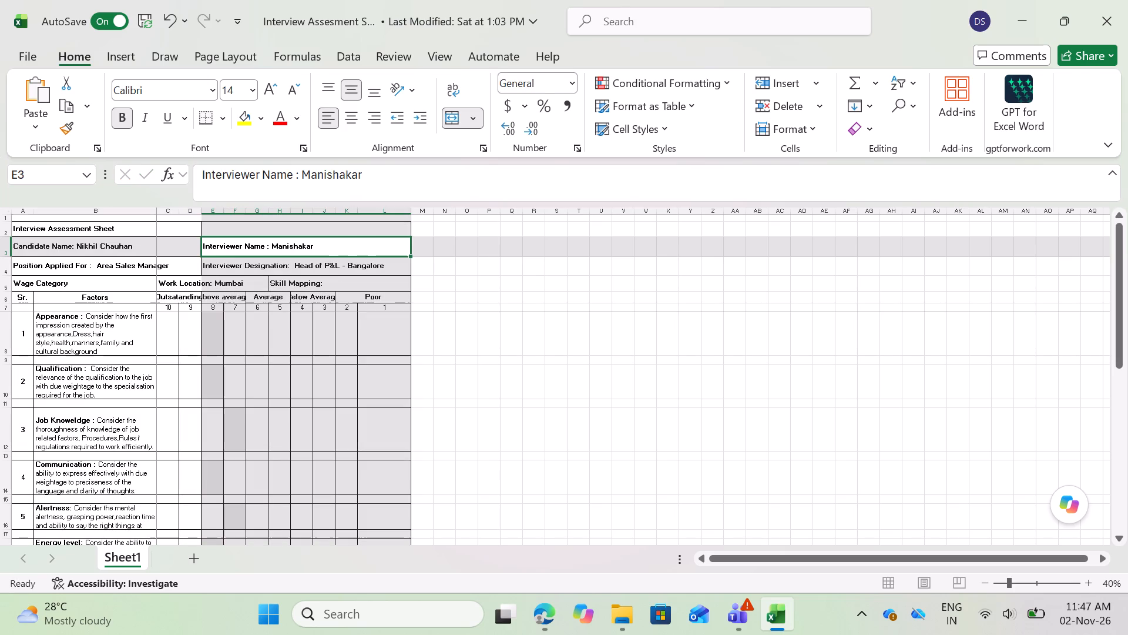
Replace the interviewer name in cell E3 with the current interviewer's full name, keeping the "Interviewer Name :" label.
left_click(402, 176)
key("BackSpace")
key("BackSpace")
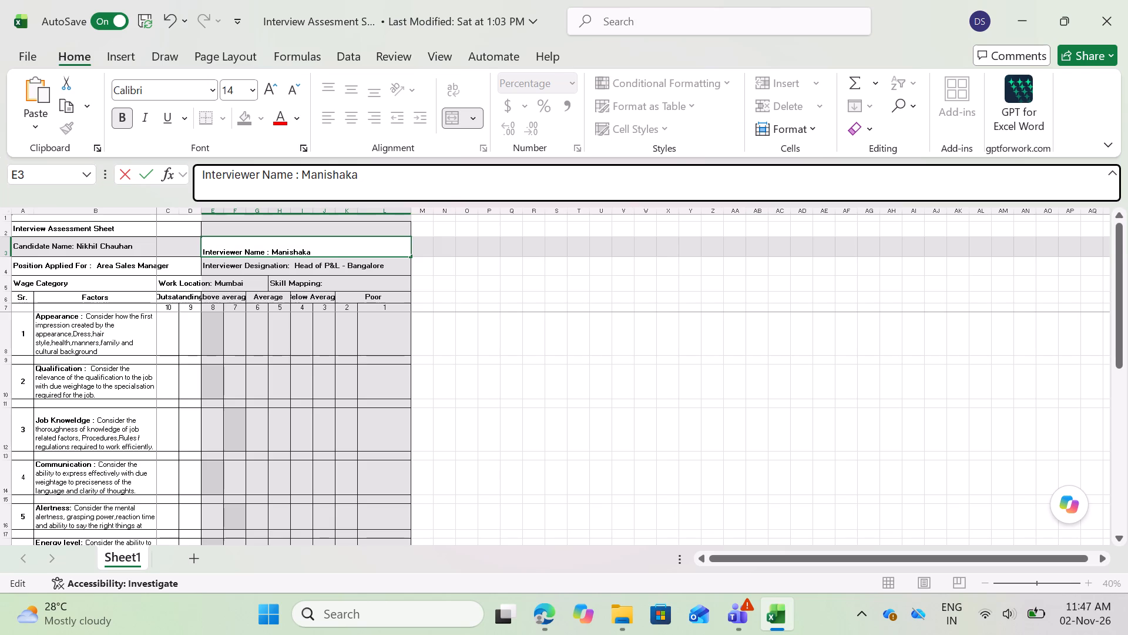
key("BackSpace")
key("BackSpace")
key("BackSpace")
key("BackSpace")
key("BackSpace")
key("BackSpace")
key("BackSpace")
key("BackSpace")
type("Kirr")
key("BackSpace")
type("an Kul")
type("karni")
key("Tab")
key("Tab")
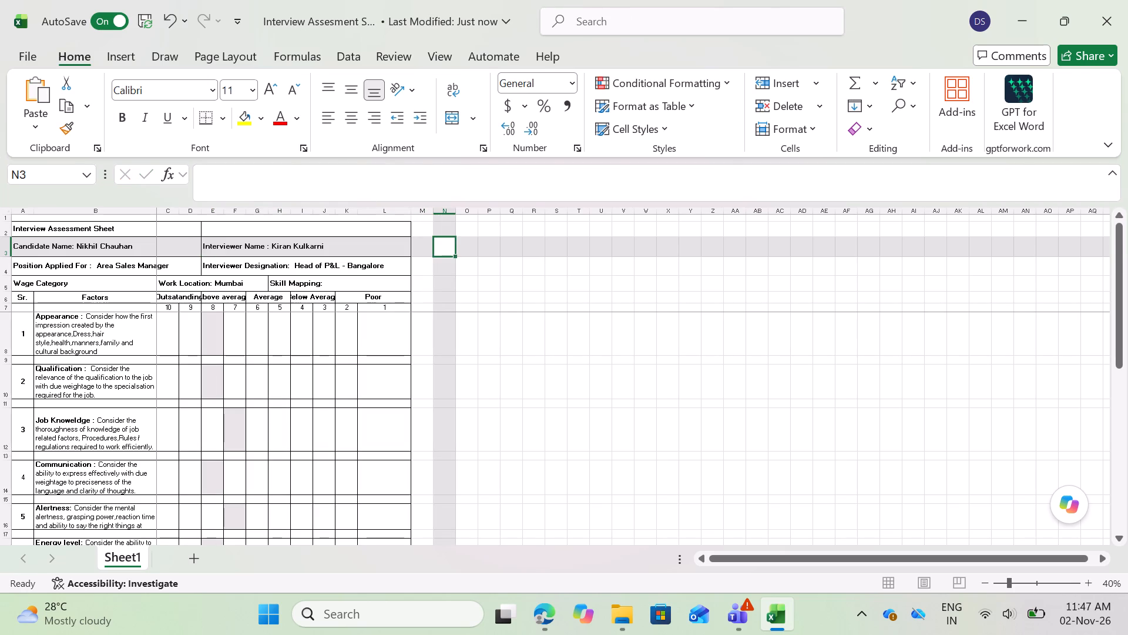
Replace the position in cell A4 with the candidate's BTL Event role, keeping the "Position Applied For :" label.
left_click(134, 267)
left_click(458, 182)
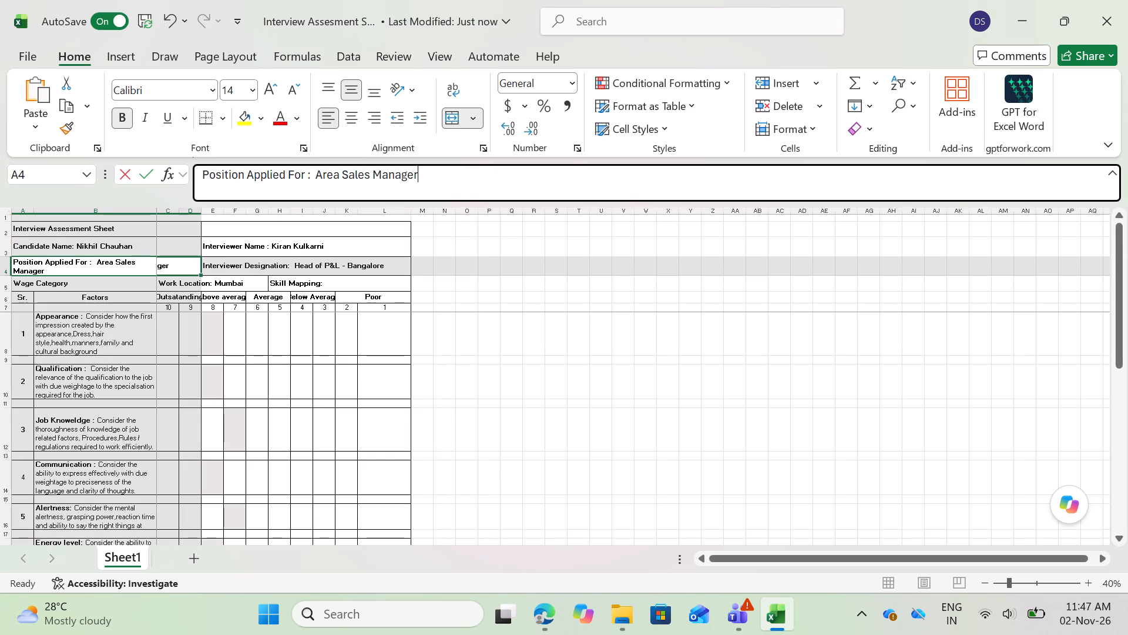
key("BackSpace")
key("BackSpace")
key("BackSpace")
key("BackSpace")
key("BackSpace")
key("BackSpace")
key("BackSpace")
key("BackSpace")
key("BackSpace")
key("BackSpace")
key("BackSpace")
key("BackSpace")
key("BackSpace")
key("BackSpace")
key("BackSpace")
key("BackSpace")
key("BackSpace")
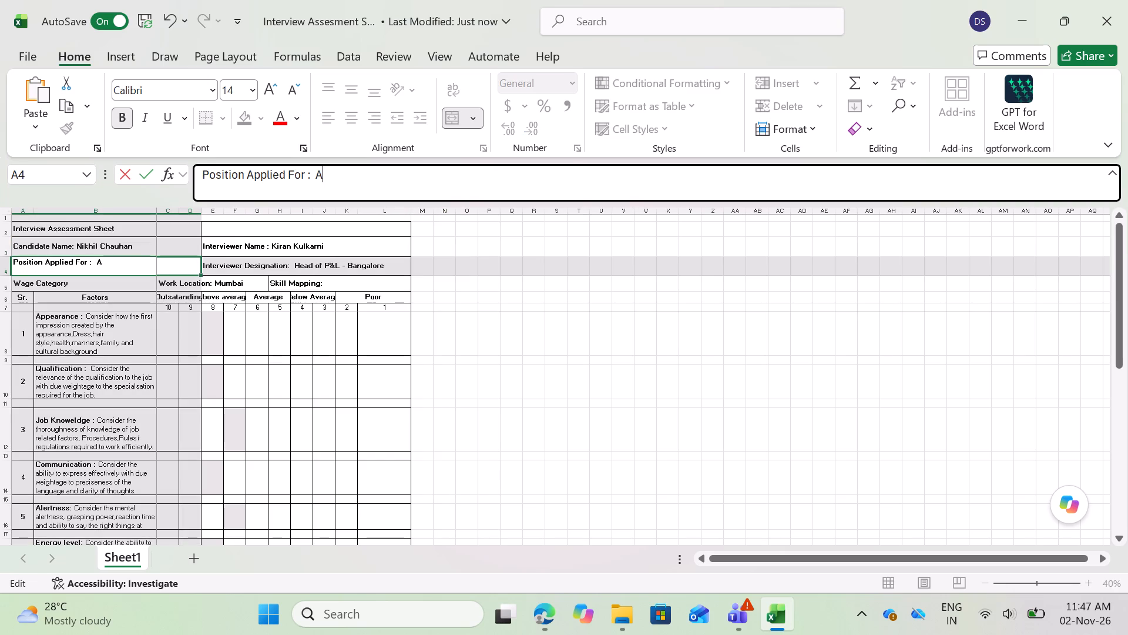
key("BackSpace")
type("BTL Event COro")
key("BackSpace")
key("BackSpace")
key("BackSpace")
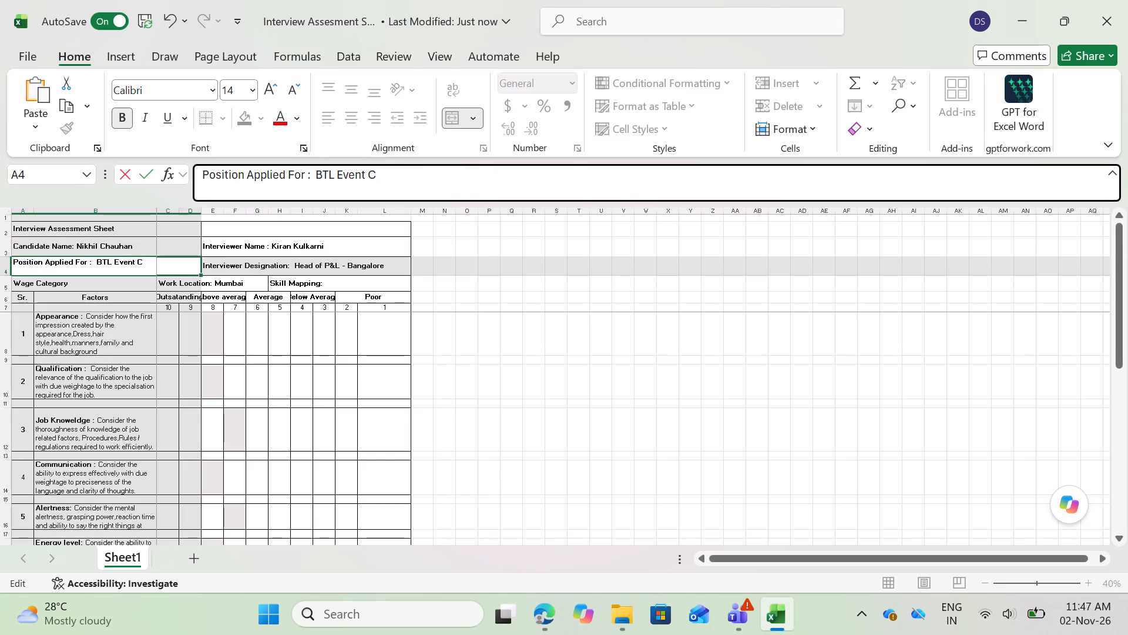
Complete the position in cell A4 so it reads "Position Applied For : BTL Event Coordinator".
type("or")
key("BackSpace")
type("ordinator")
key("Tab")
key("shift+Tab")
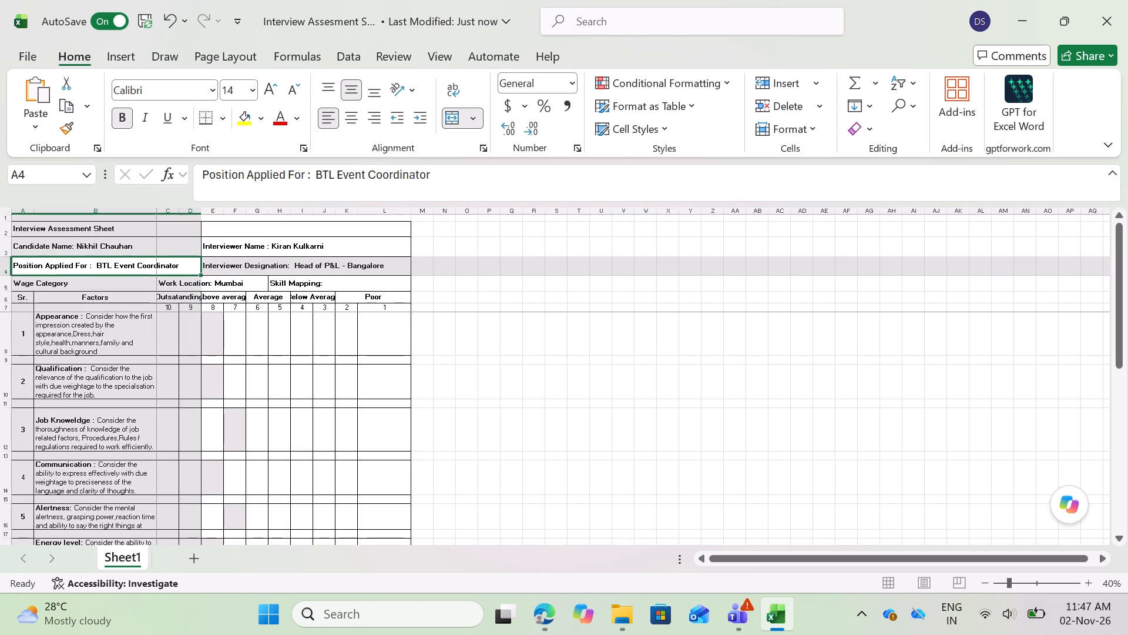
Remove the old designation text from the interviewer designation in cell E4, keeping the "Interviewer Designation:" label.
left_click(115, 252)
left_click(263, 236)
left_click(301, 246)
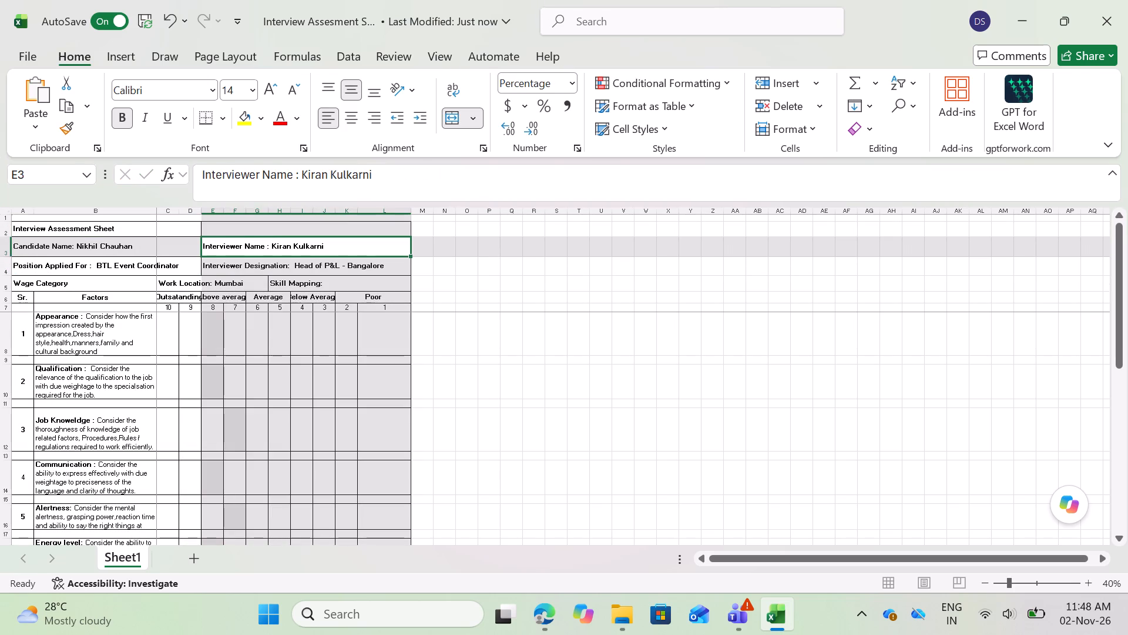
left_click(359, 263)
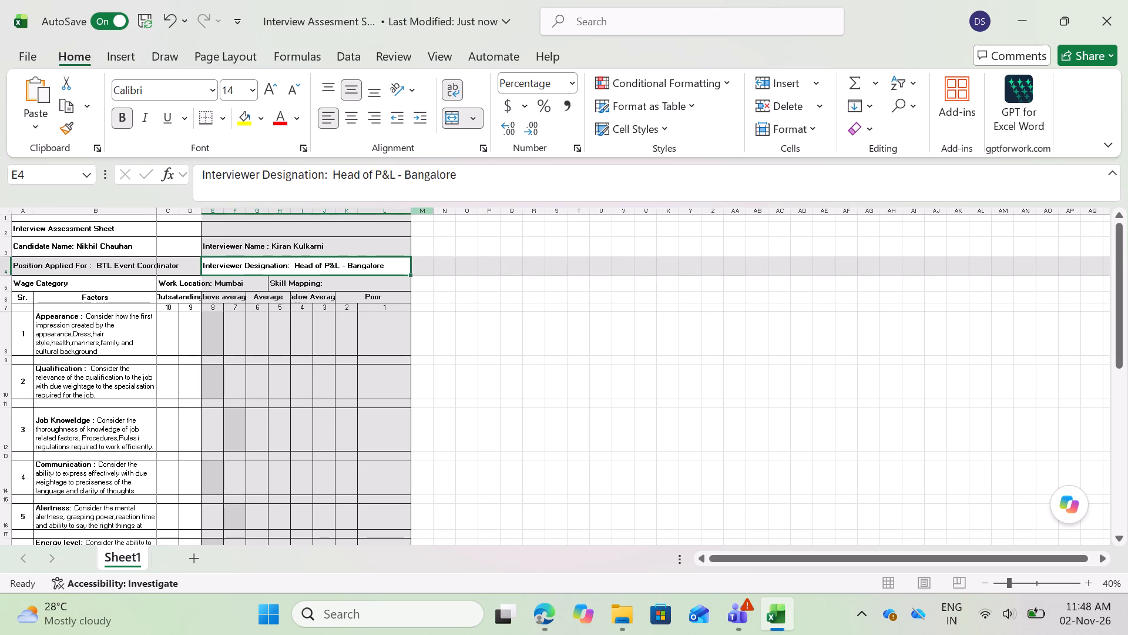
left_click(468, 182)
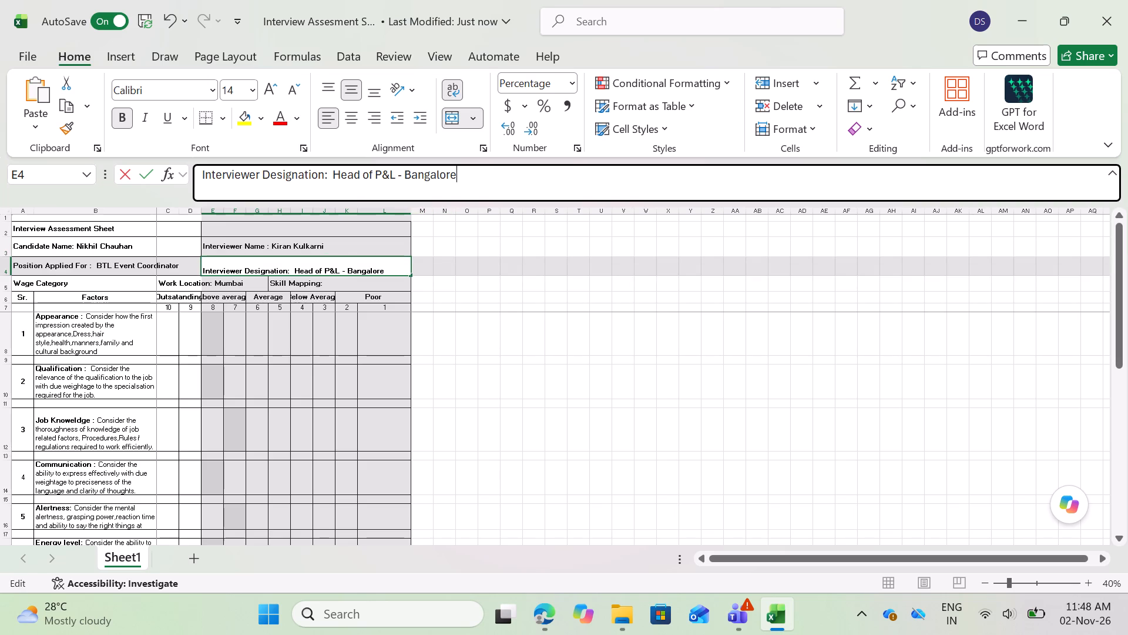
key("BackSpace")
key("BackSpace")
key("BackSpace")
key("BackSpace")
key("BackSpace")
key("BackSpace")
key("BackSpace")
key("BackSpace")
key("BackSpace")
key("BackSpace")
key("BackSpace")
key("BackSpace")
key("BackSpace")
key("BackSpace")
key("BackSpace")
key("BackSpace")
key("BackSpace")
key("BackSpace")
key("BackSpace")
key("BackSpace")
key("BackSpace")
key("BackSpace")
key("BackSpace")
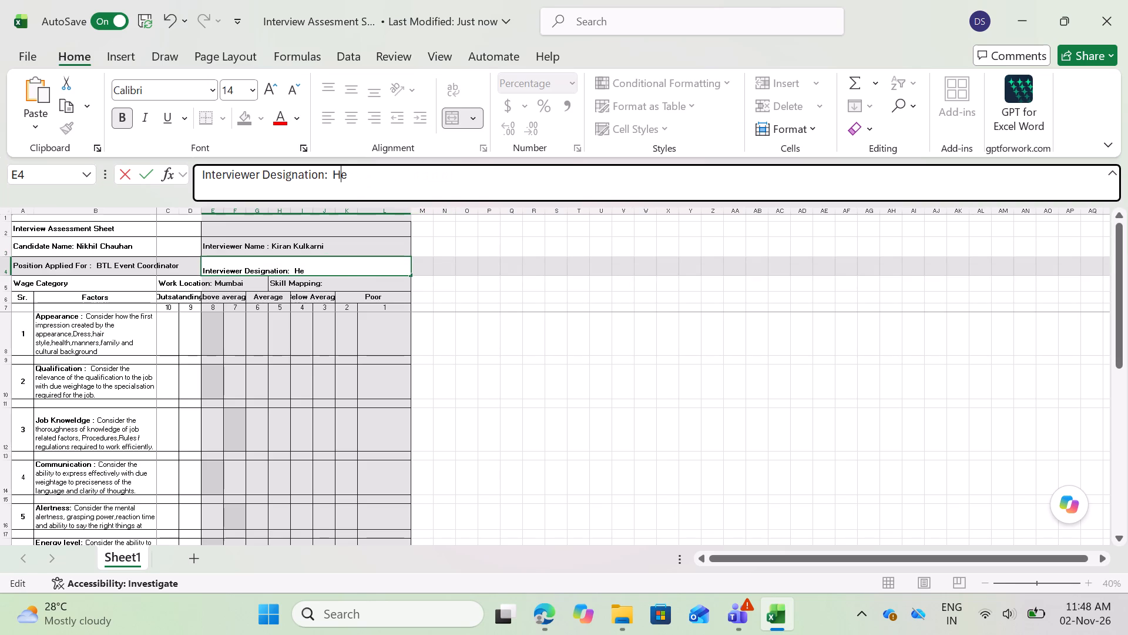
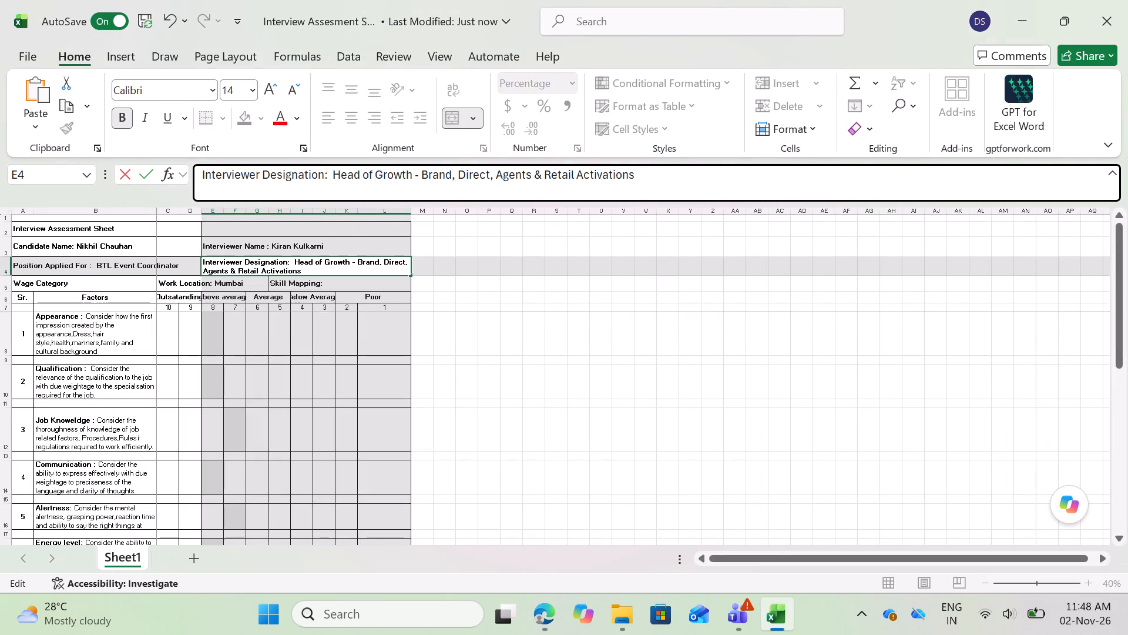
Commit cell E4 with the interviewer designation "Head of Growth - Brand, Direct, Agents & Retail Activations" and keep that cell selected.
key("Tab")
key("shift+Tab")
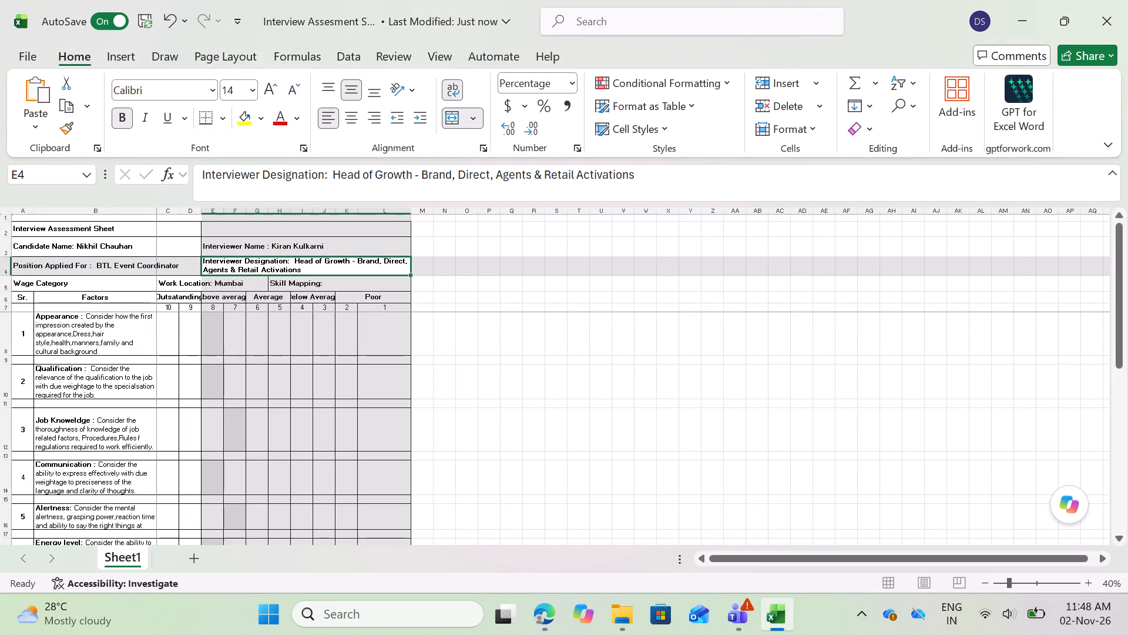
scroll(421, 375, "up", 6)
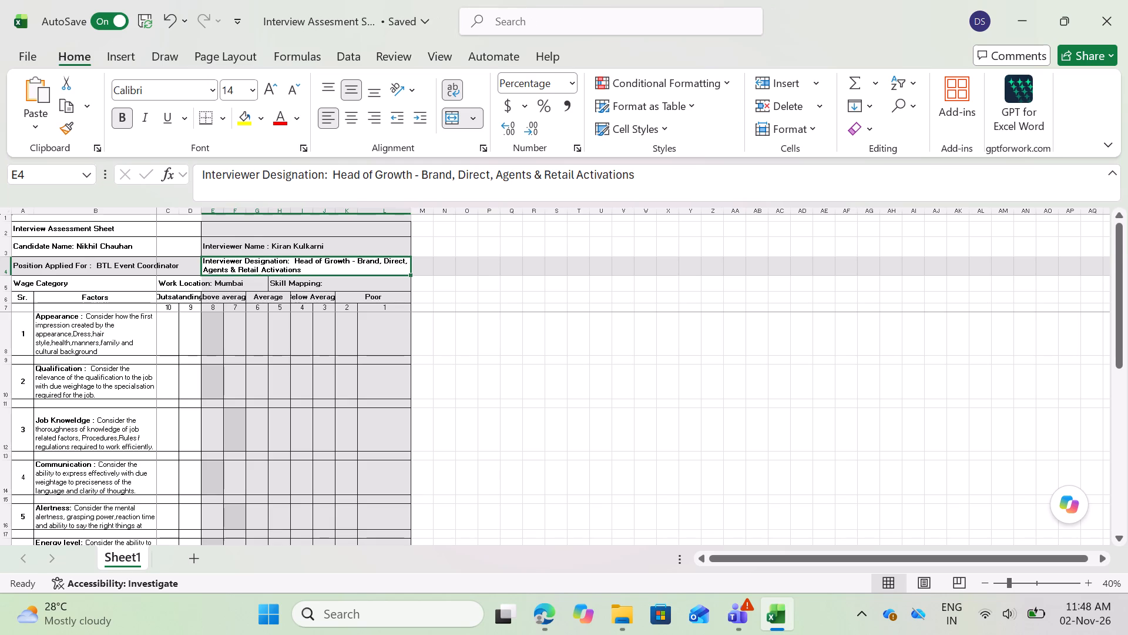
Copy the assessment workbook's file name, "Interview Assesment Sheet".
scroll(421, 375, "down", 5)
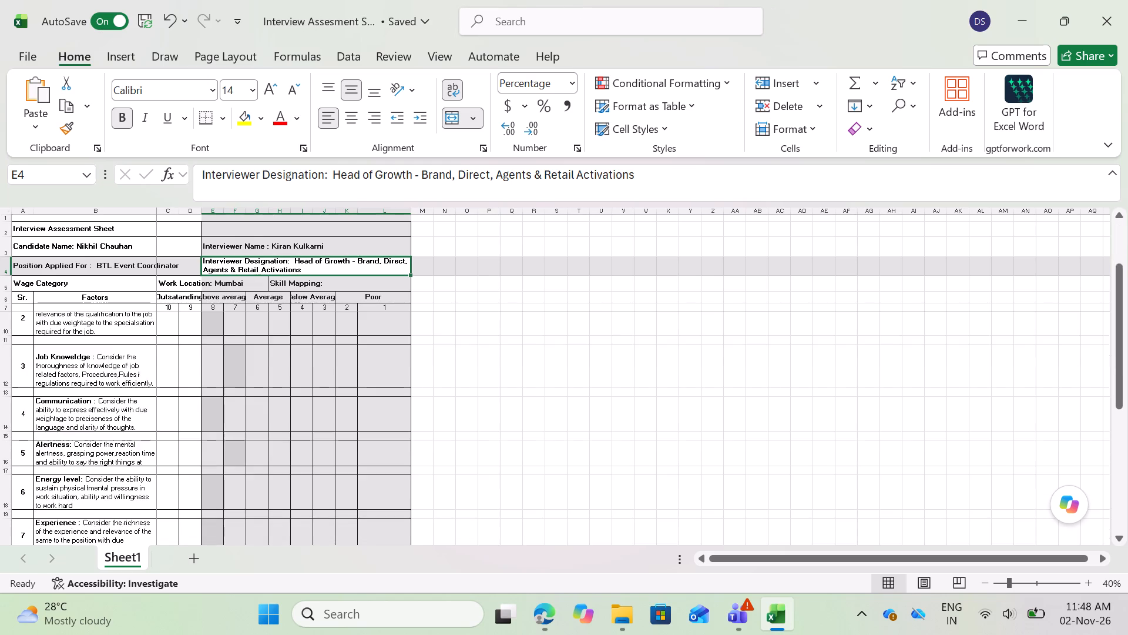
scroll(421, 375, "down", 10)
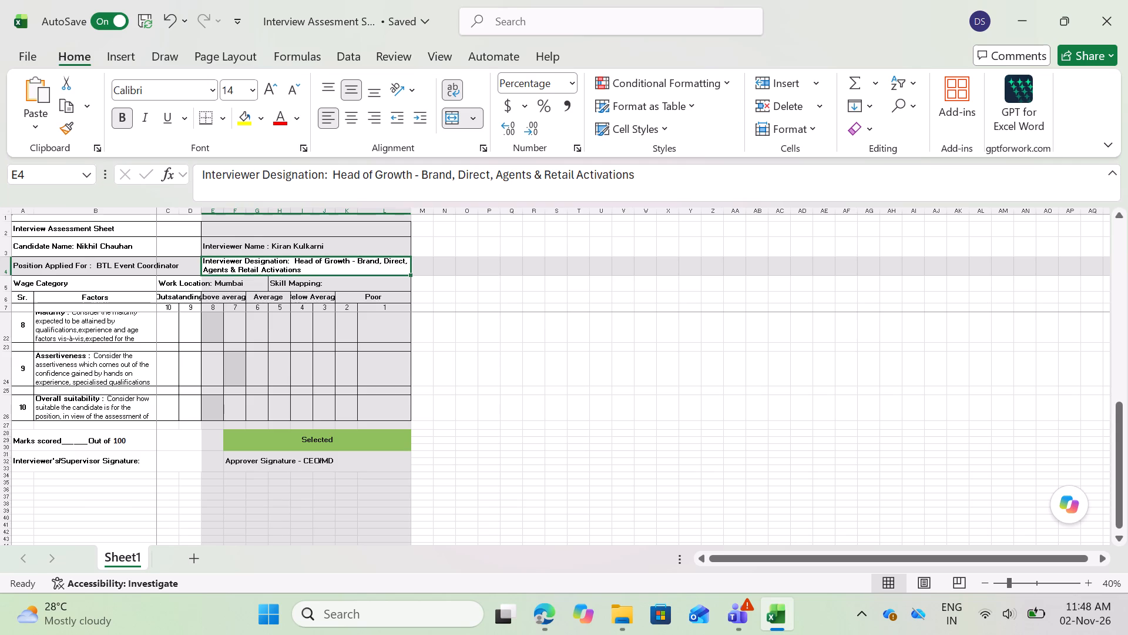
scroll(425, 378, "up", 20)
scroll(425, 378, "up", 7)
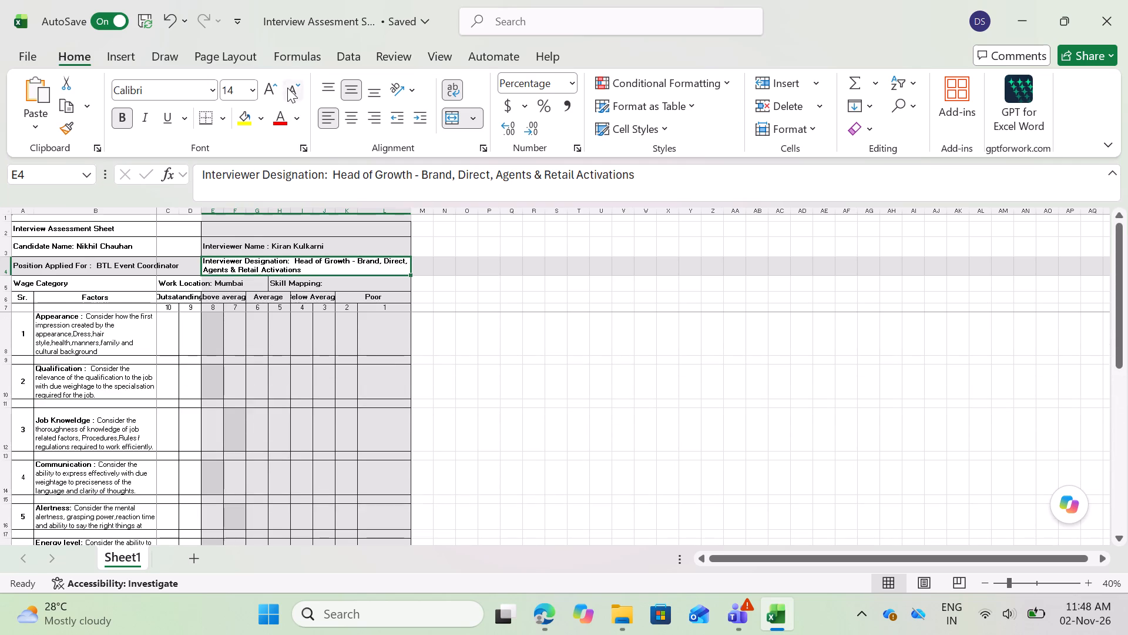
left_click(325, 15)
key("ctrl+c")
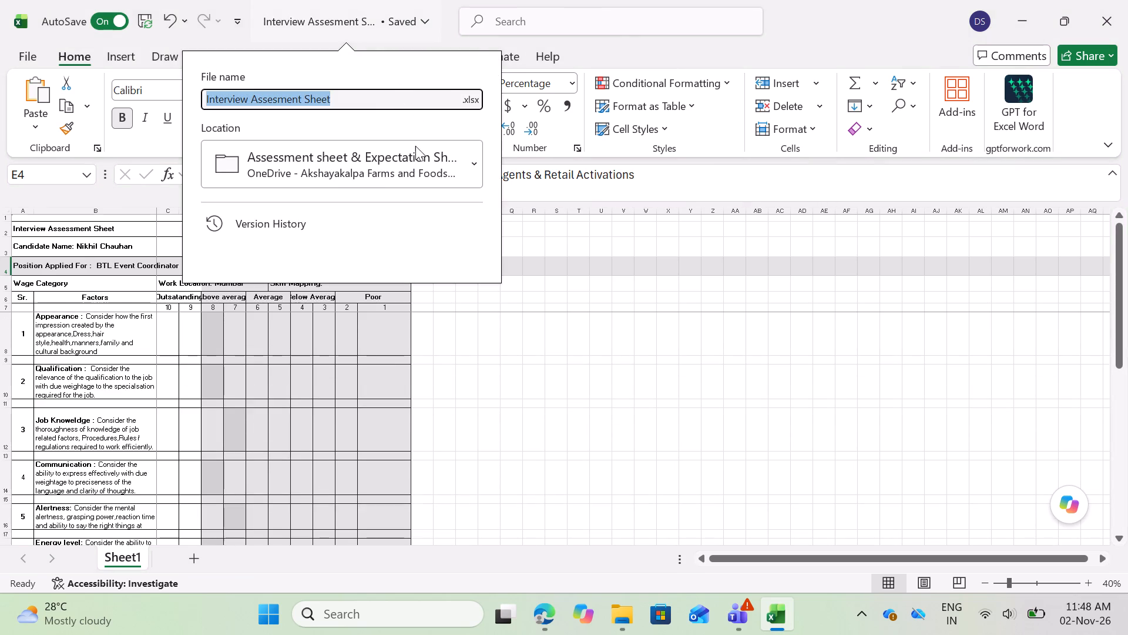
left_click(536, 354)
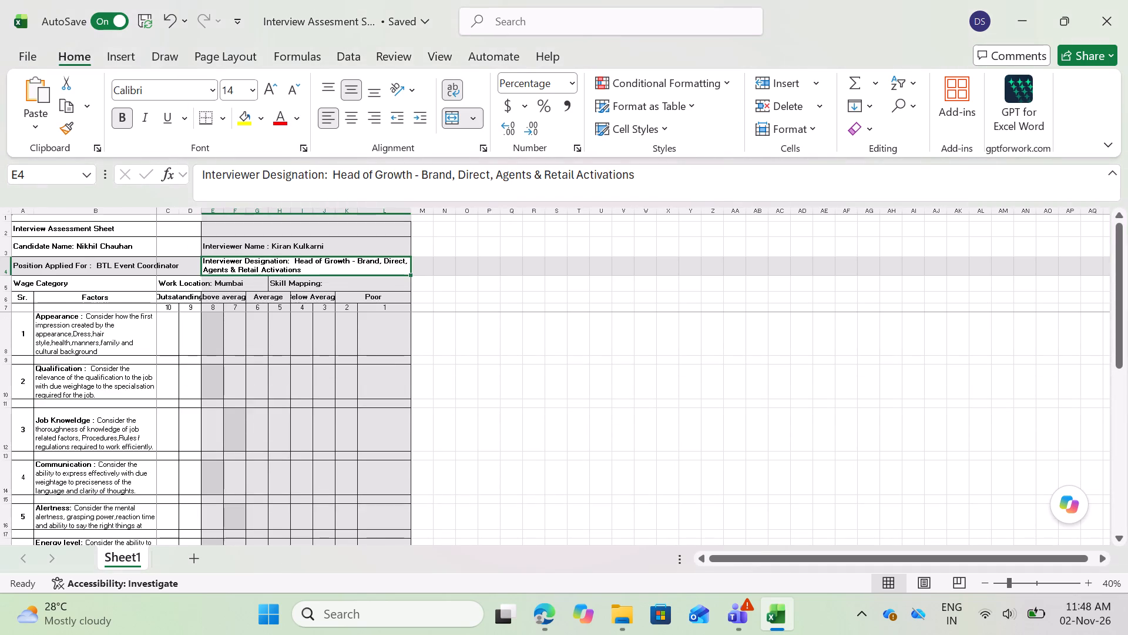
Print the sheet to PDF in Downloads, named "Interview Assesment Sheet - " followed by the candidate's full name.
key("ctrl+p")
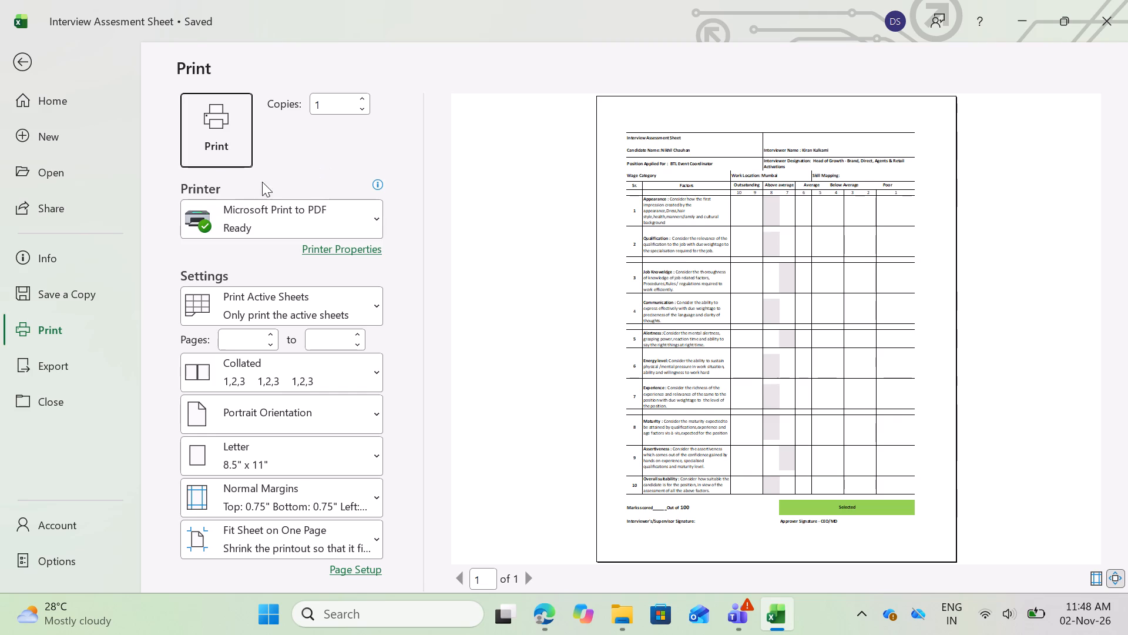
left_click(231, 127)
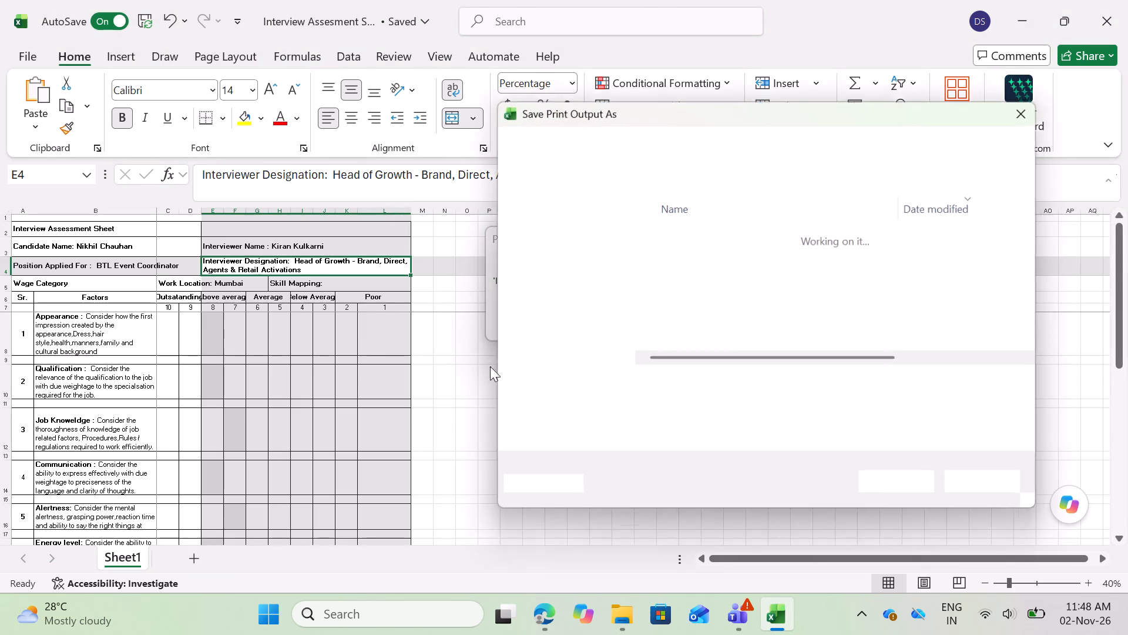
scroll(575, 319, "down", 2)
left_click(568, 214)
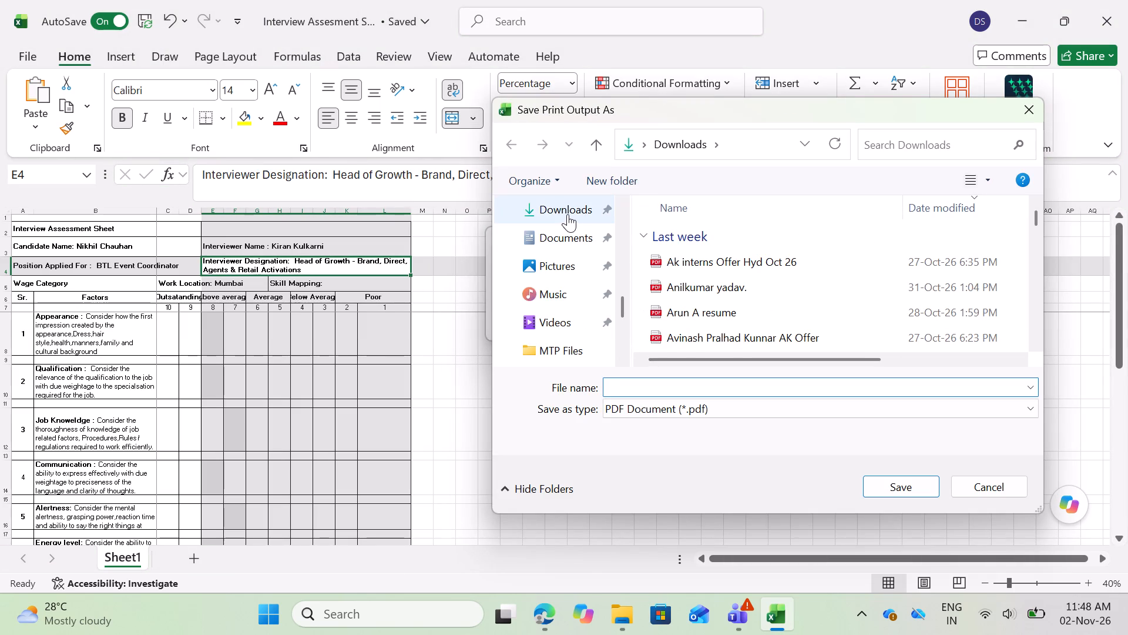
left_click(662, 386)
key("ctrl+v")
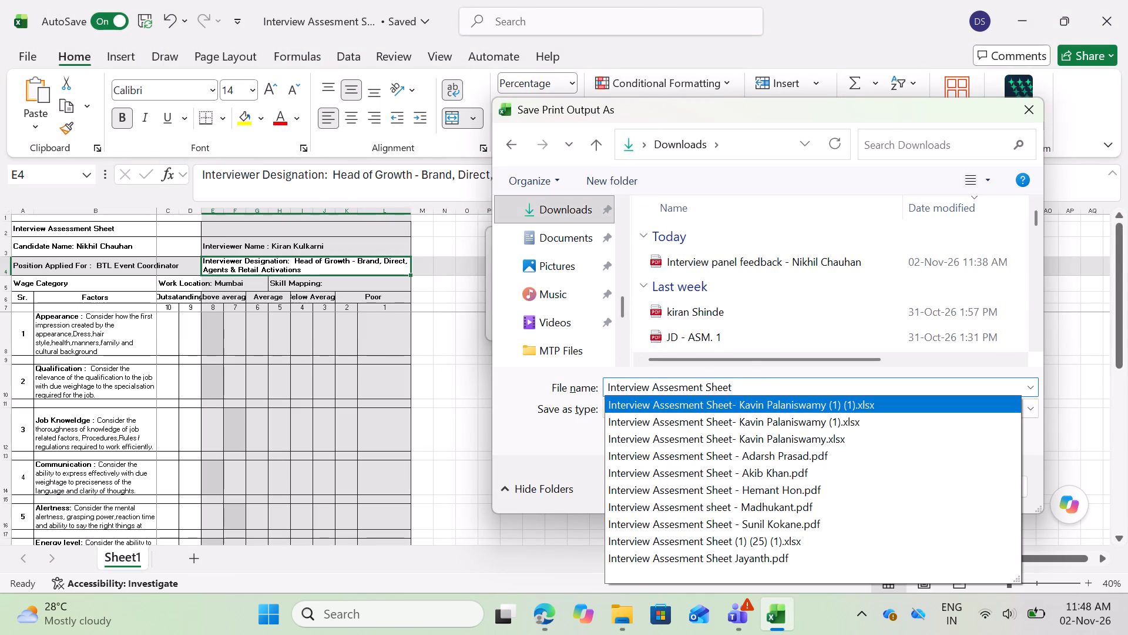
left_click(745, 387)
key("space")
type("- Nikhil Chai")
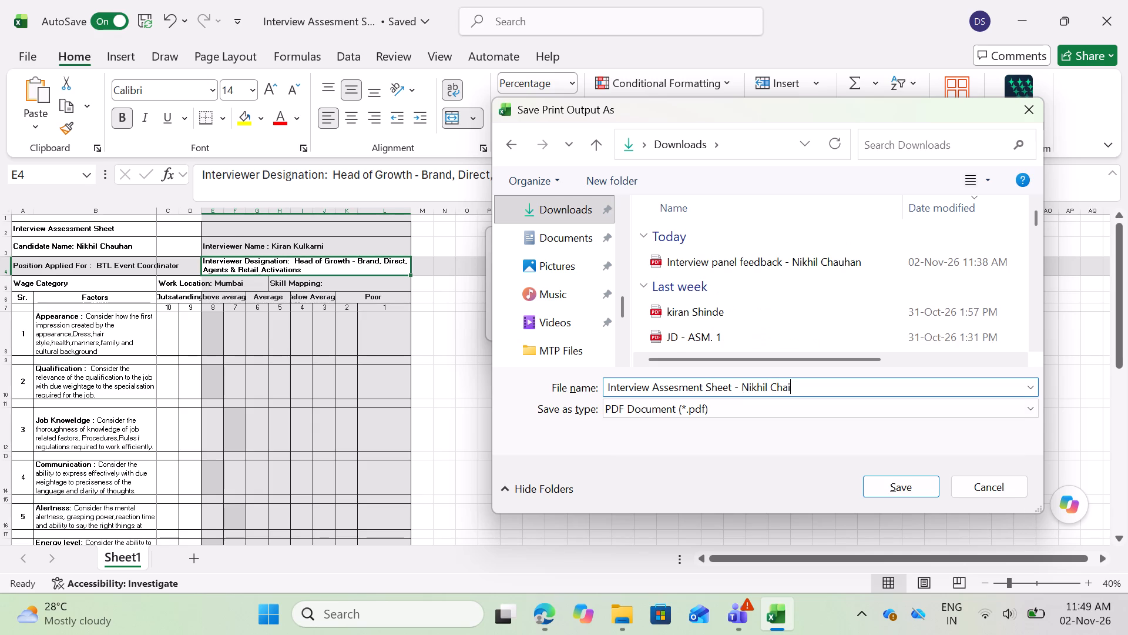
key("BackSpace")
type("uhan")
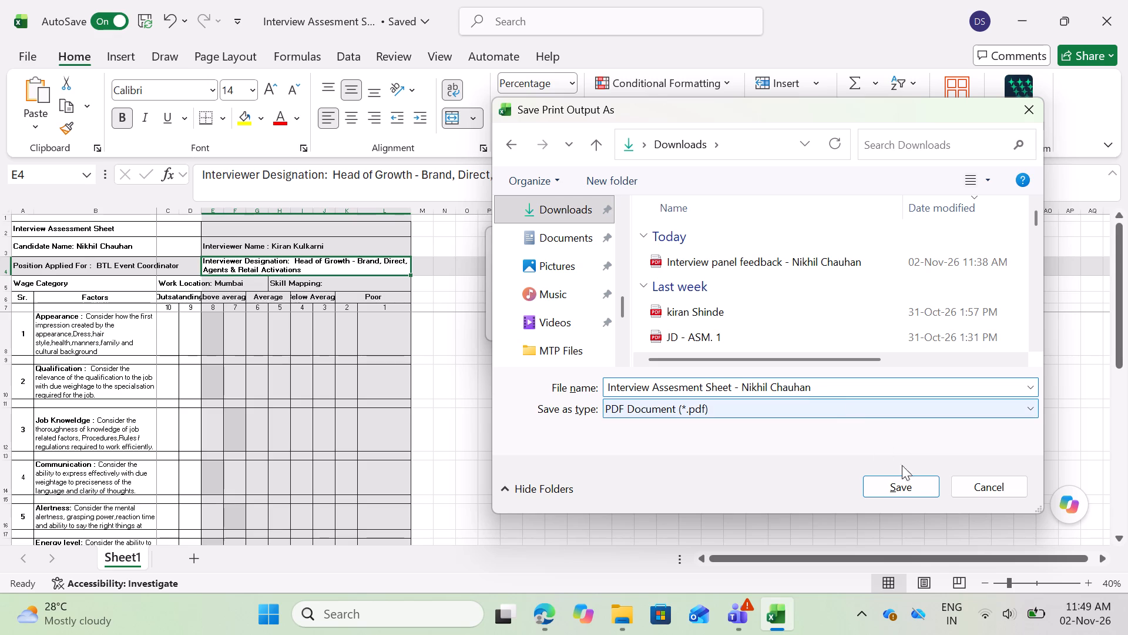
left_click(908, 485)
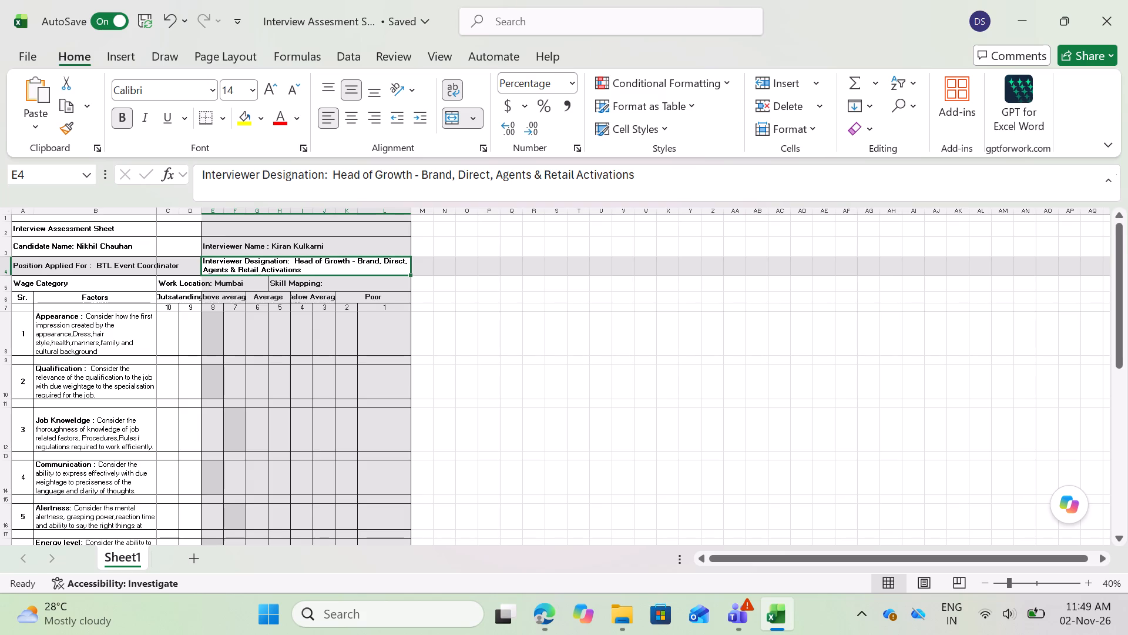
Look over the assessment sheet from the header details down to the marks and signature rows.
scroll(718, 362, "down", 2)
scroll(720, 364, "up", 5)
scroll(553, 379, "up", 1)
scroll(453, 387, "down", 14)
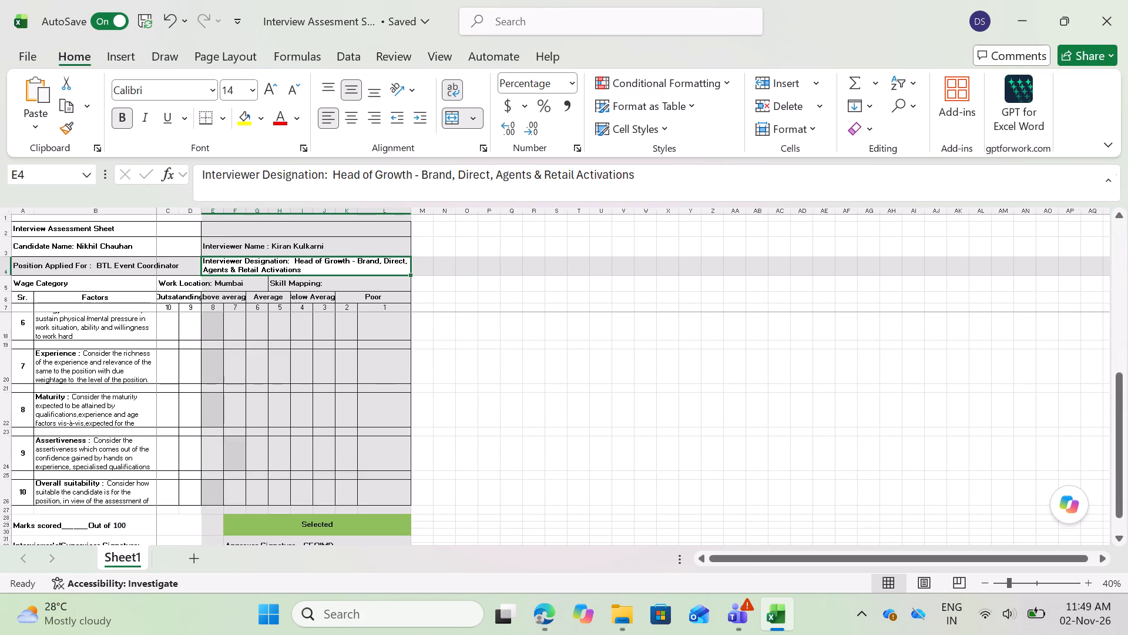
scroll(453, 387, "down", 1)
scroll(453, 387, "up", 20)
scroll(453, 387, "up", 9)
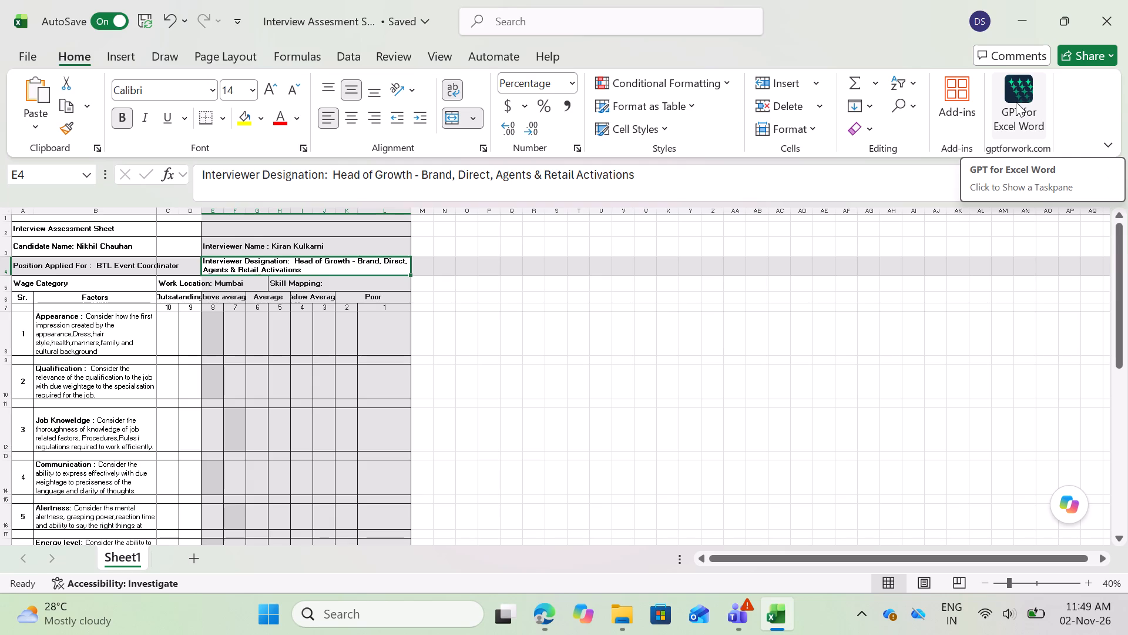
left_click(460, 253)
scroll(333, 336, "up", 3)
scroll(333, 336, "down", 6)
scroll(333, 336, "up", 11)
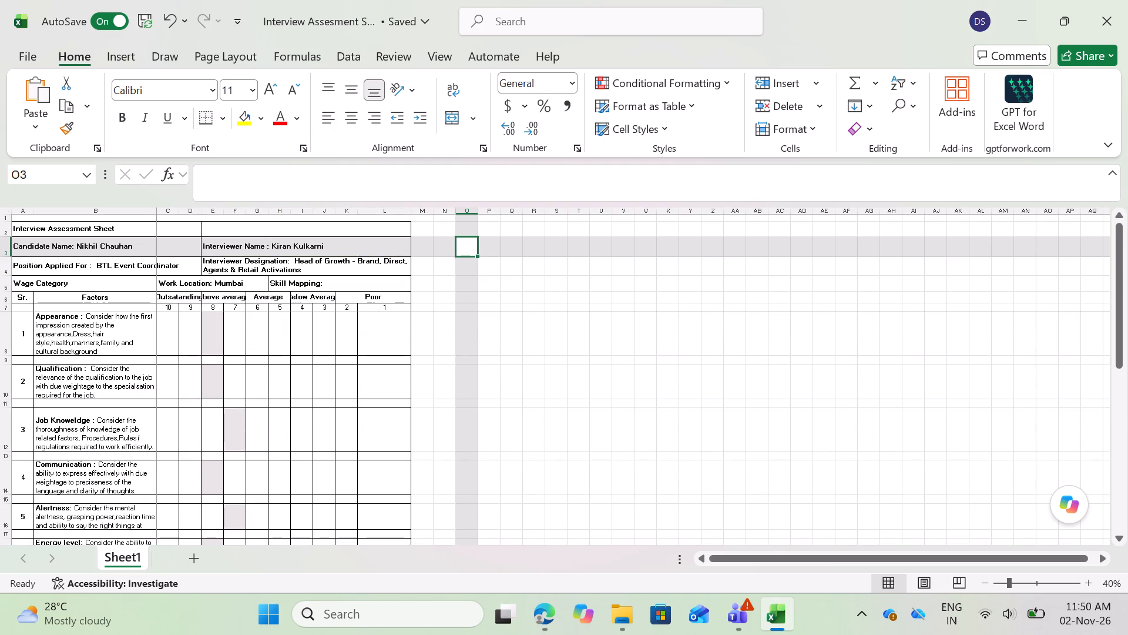
Add the candidate's Interview Assesment Sheet PDF from the Downloads folder to the iLovePDF merge list in the browser.
left_click(613, 616)
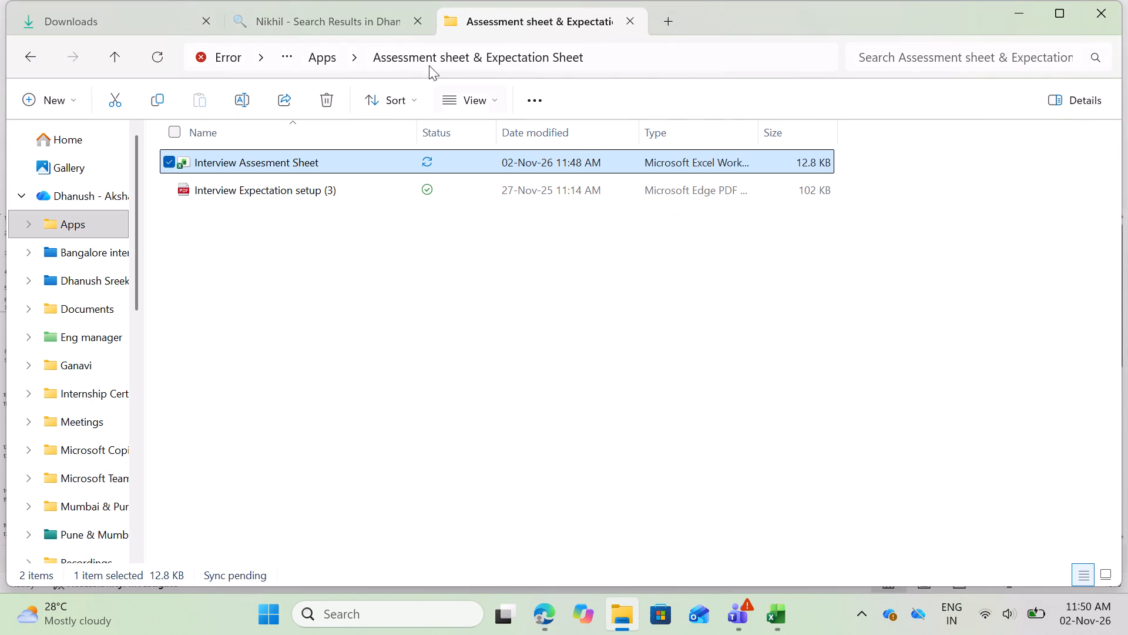
left_click(9, 14)
left_click(42, 26)
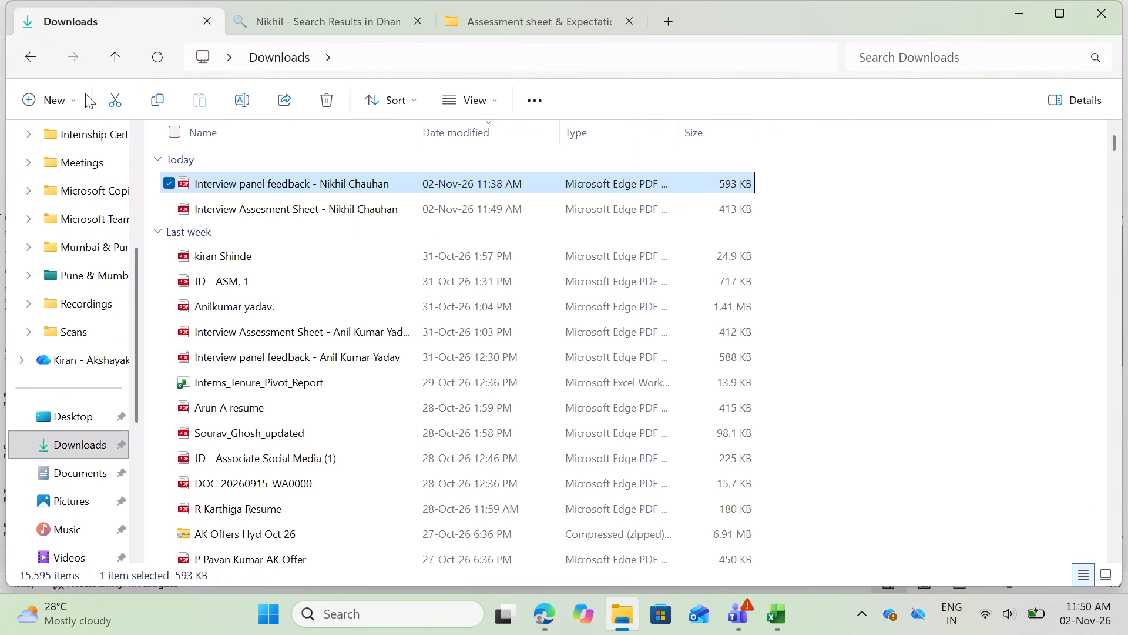
left_click(155, 55)
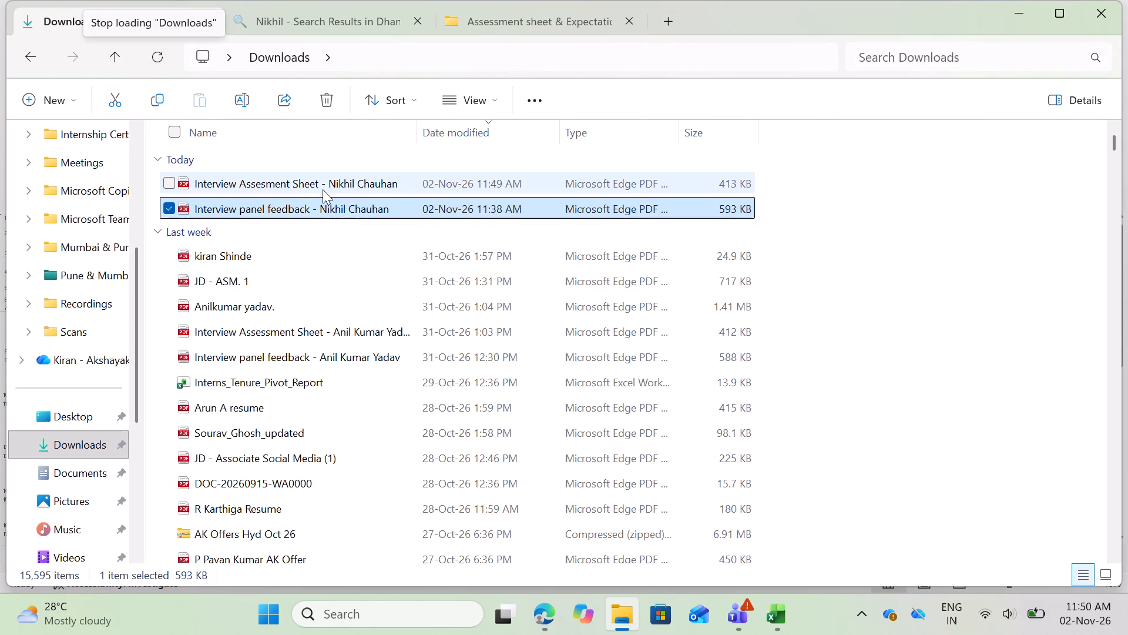
left_click(302, 182)
left_click_drag(302, 182, 512, 580, "ctrl")
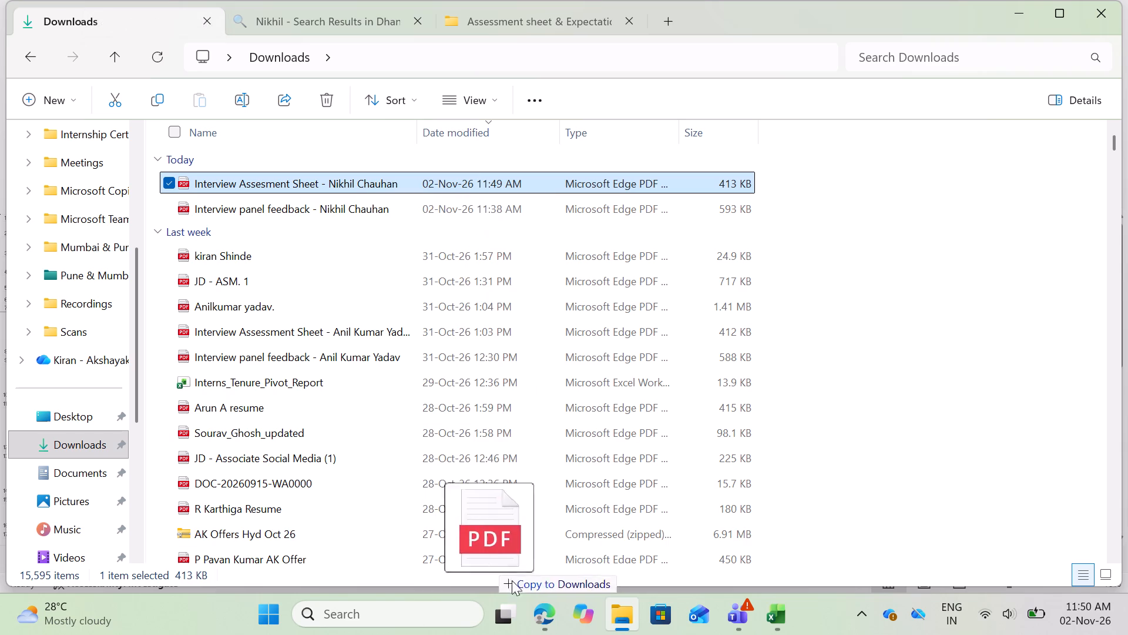
left_click_drag(512, 580, 578, 349, "ctrl")
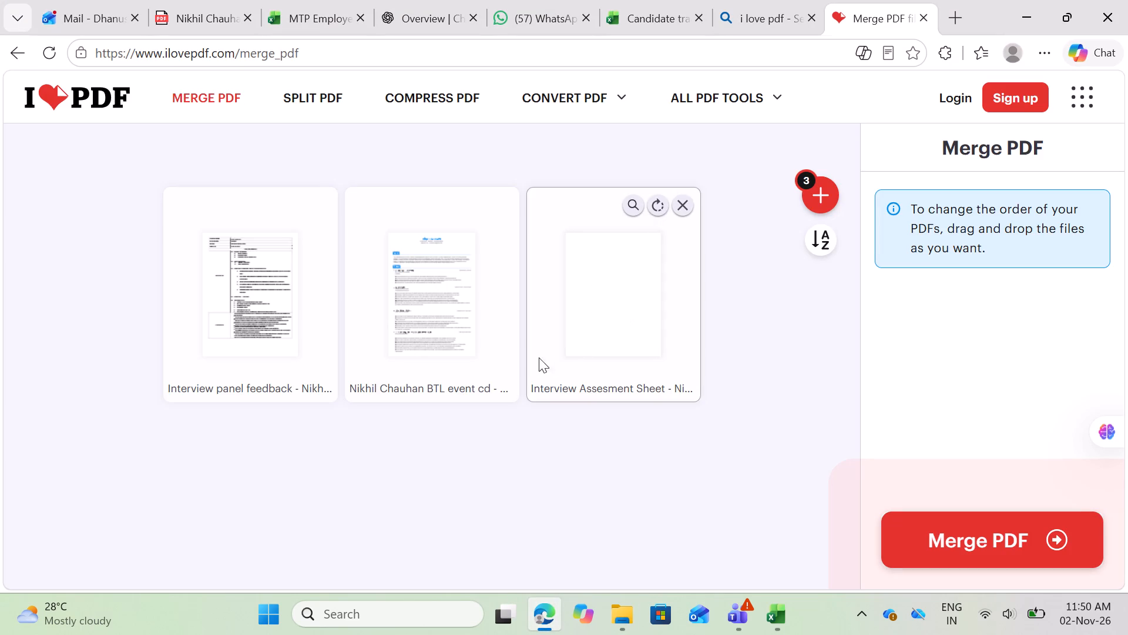
Order the files as assessment sheet, resume, then panel feedback, and merge them into one PDF.
left_click_drag(609, 296, 253, 272)
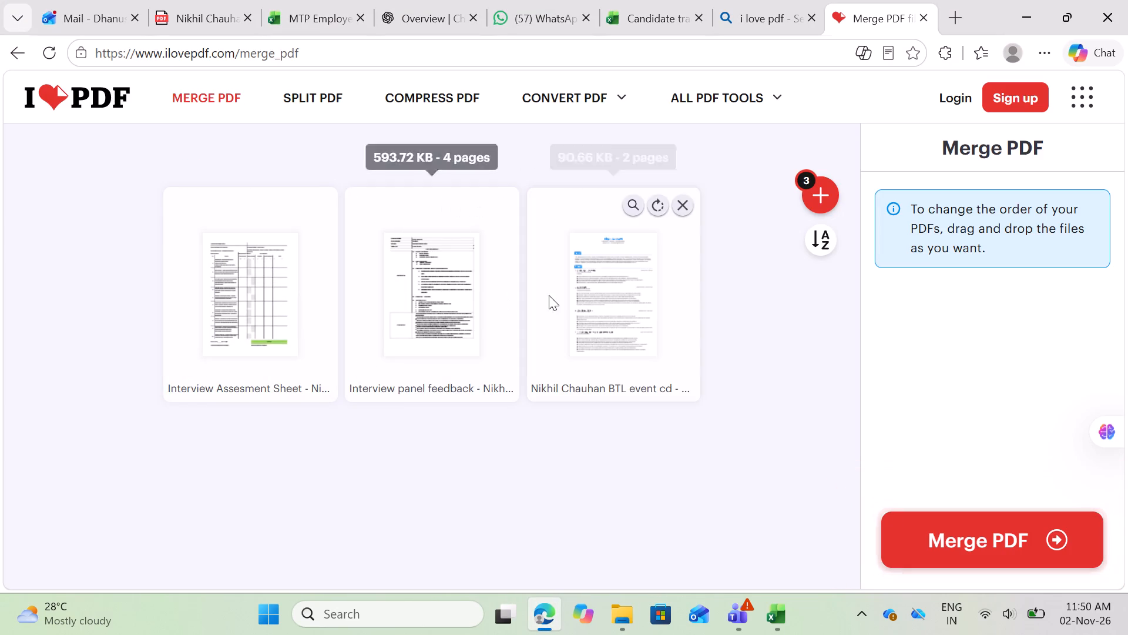
left_click_drag(565, 295, 454, 295)
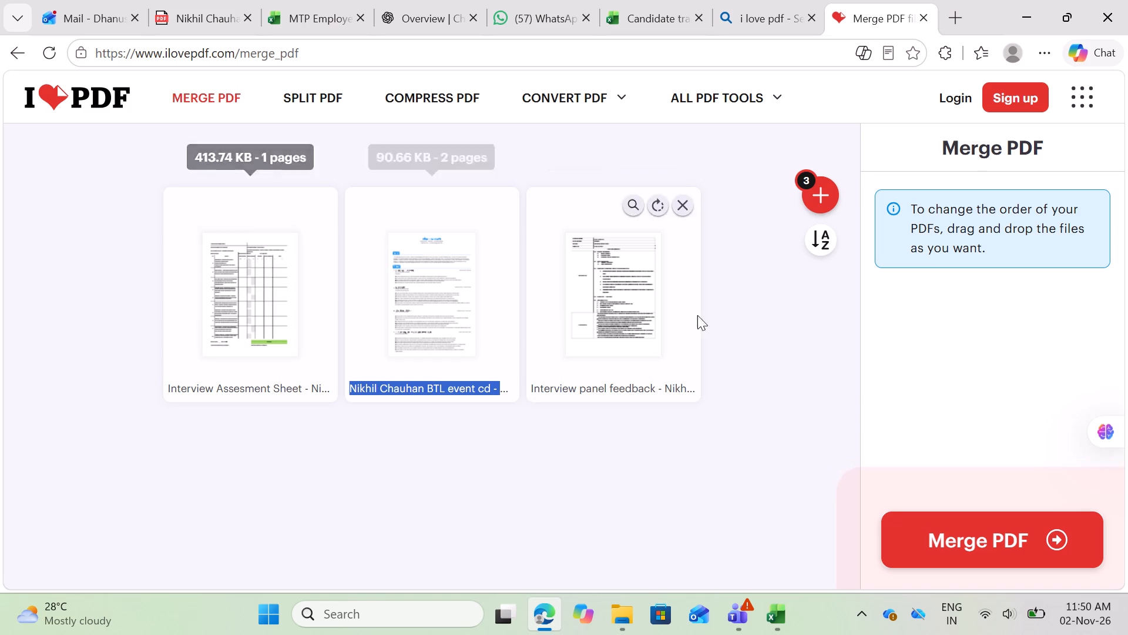
left_click(994, 544)
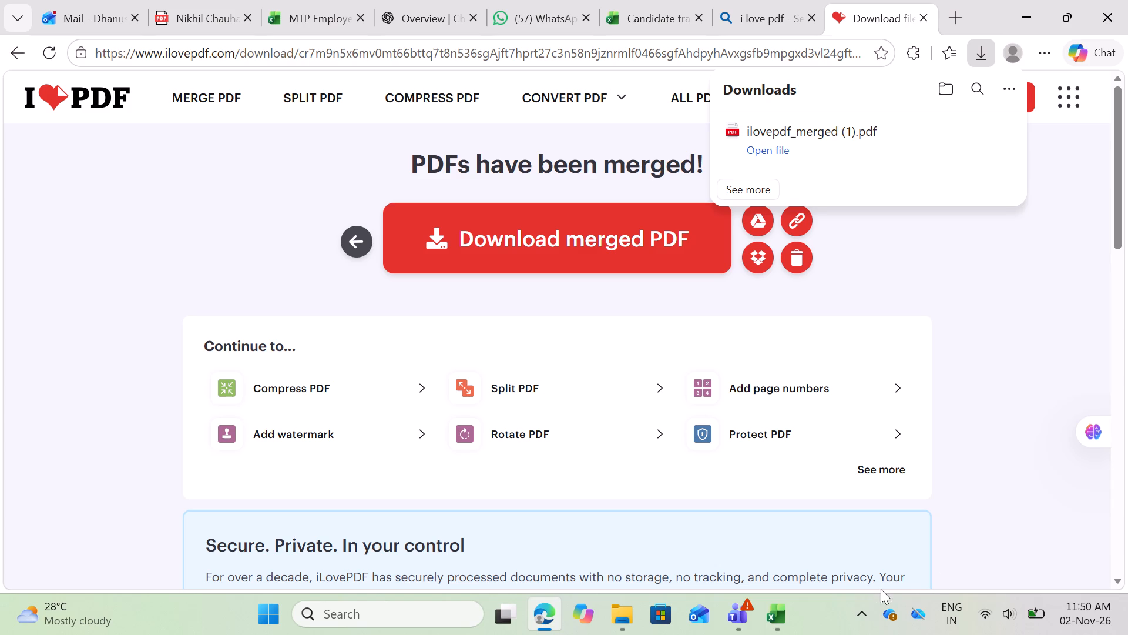
In the Downloads folder, rename the newly merged PDF as the candidate's full name followed by a period.
left_click(628, 611)
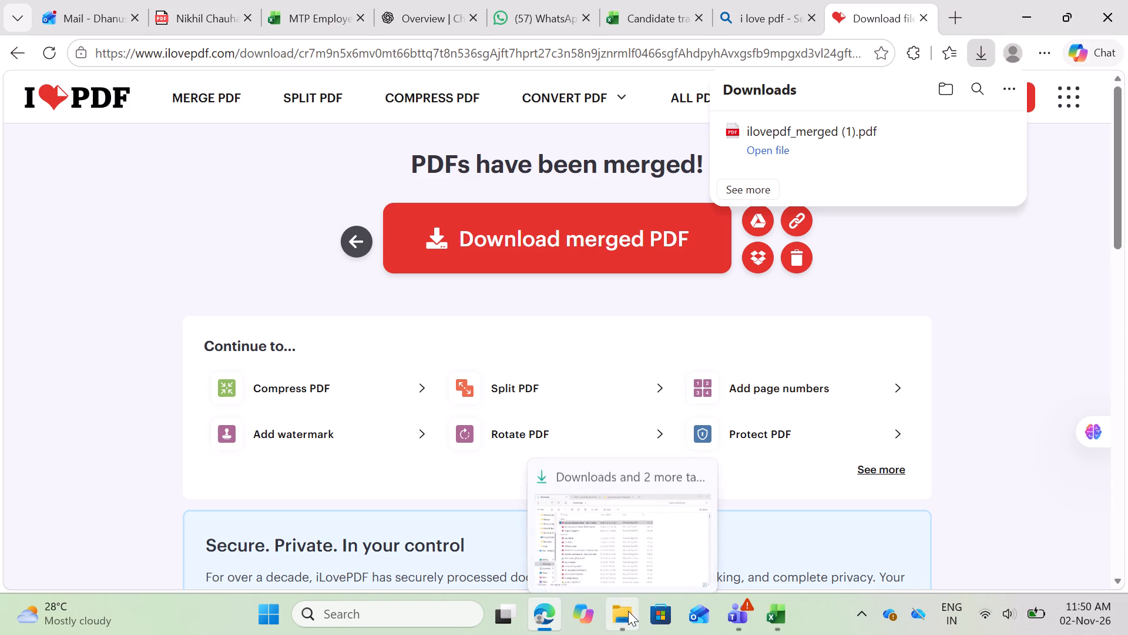
left_click(227, 233)
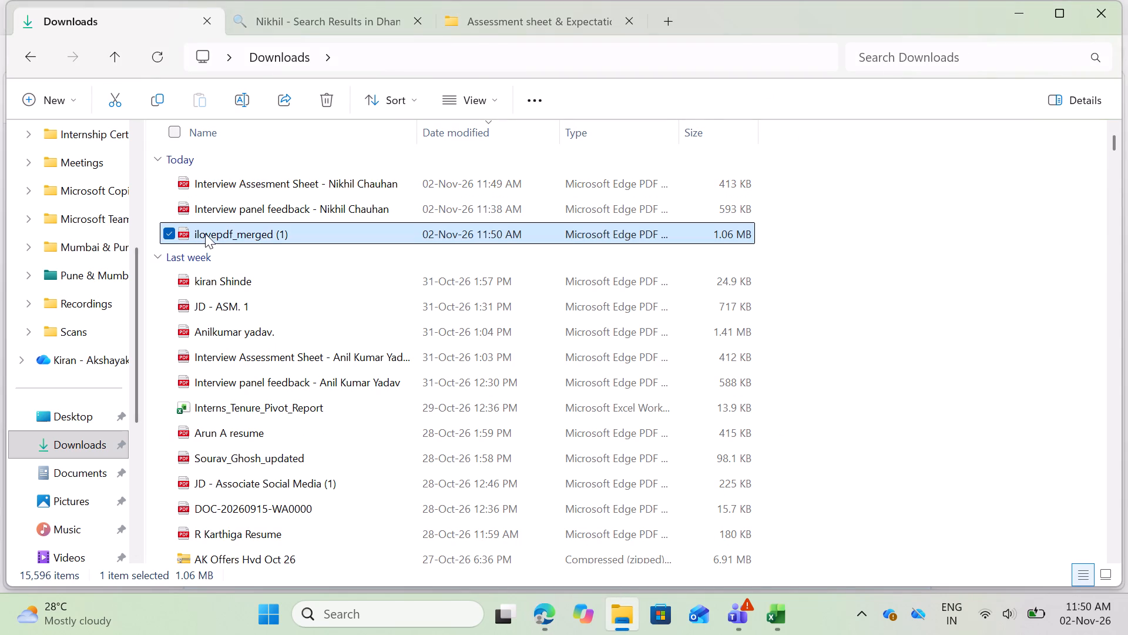
left_click(205, 233)
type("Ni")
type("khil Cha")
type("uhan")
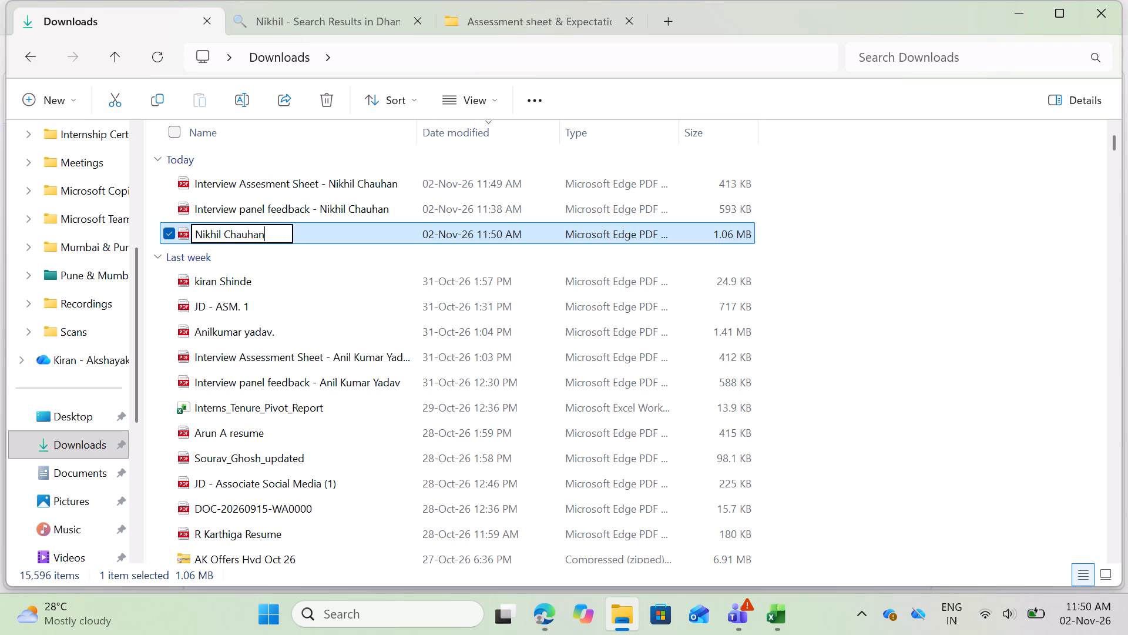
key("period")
left_click(1013, 266)
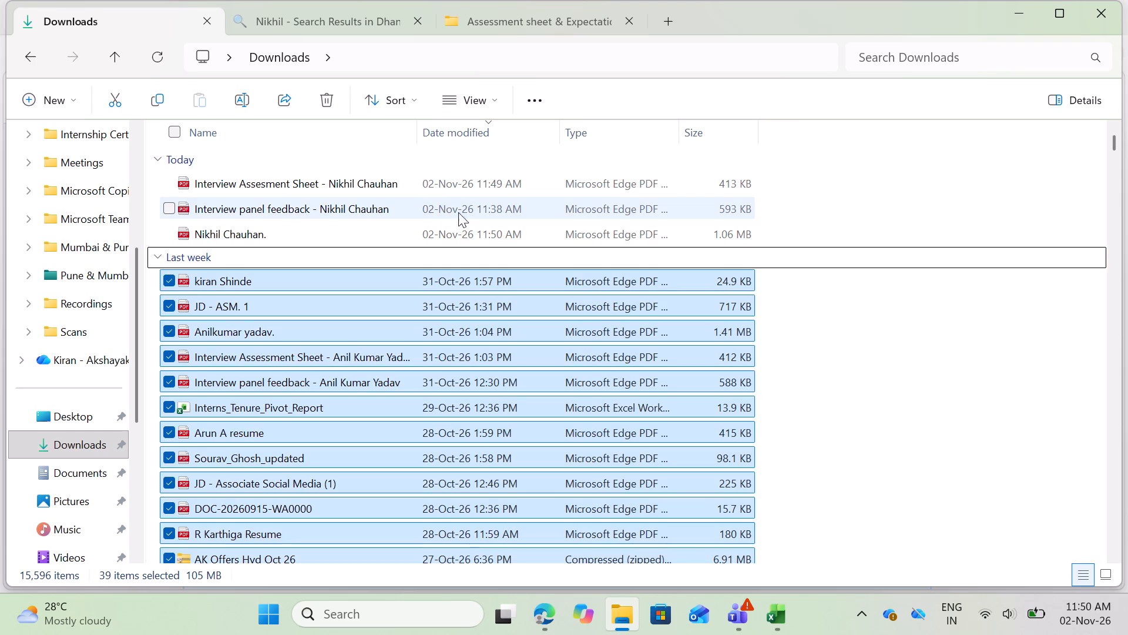
left_click(954, 190)
left_click(314, 231)
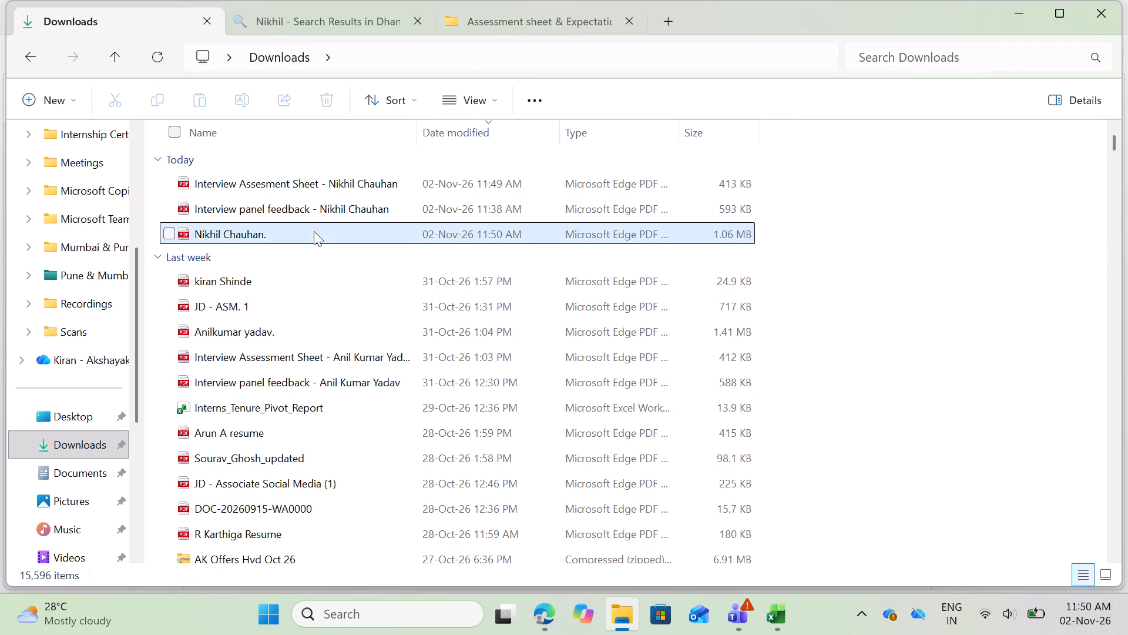
Switch back to the browser window with the iLovePDF page.
left_click(546, 616)
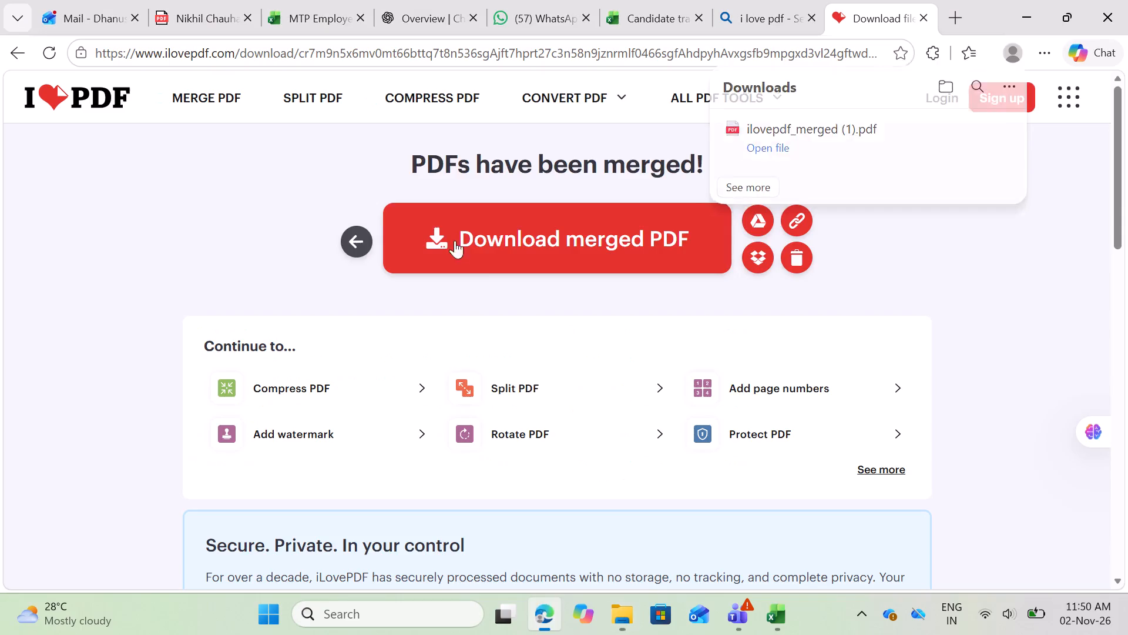